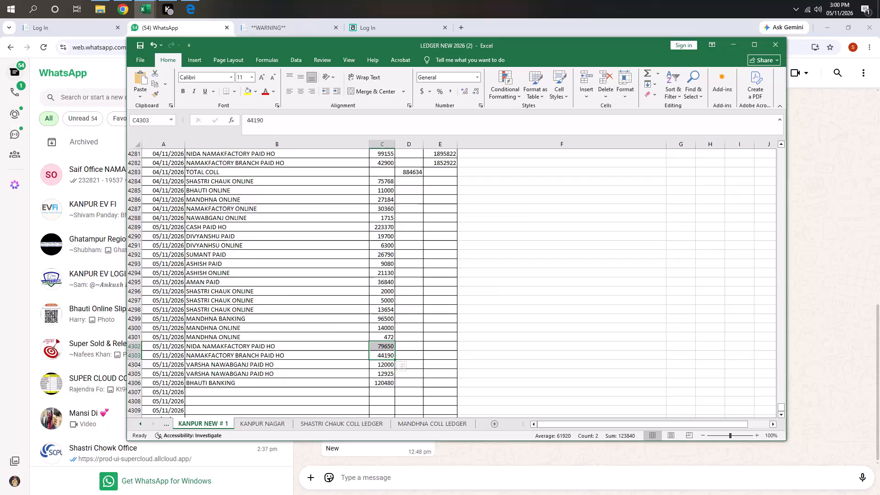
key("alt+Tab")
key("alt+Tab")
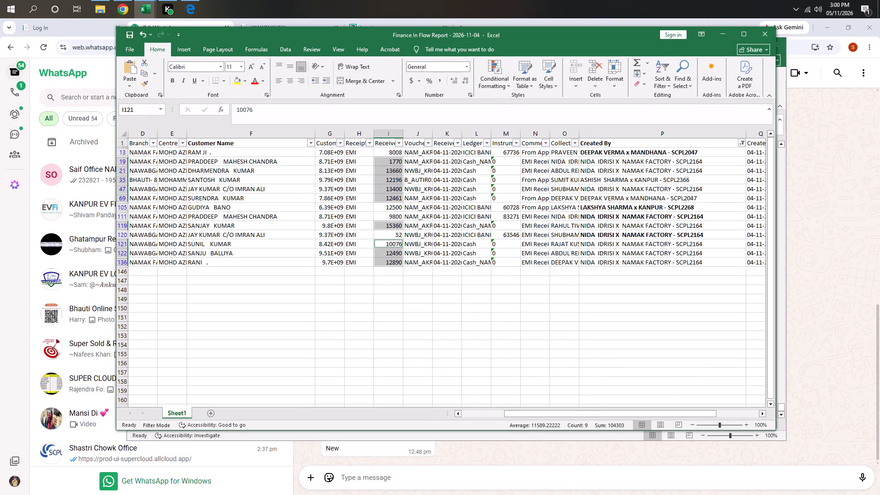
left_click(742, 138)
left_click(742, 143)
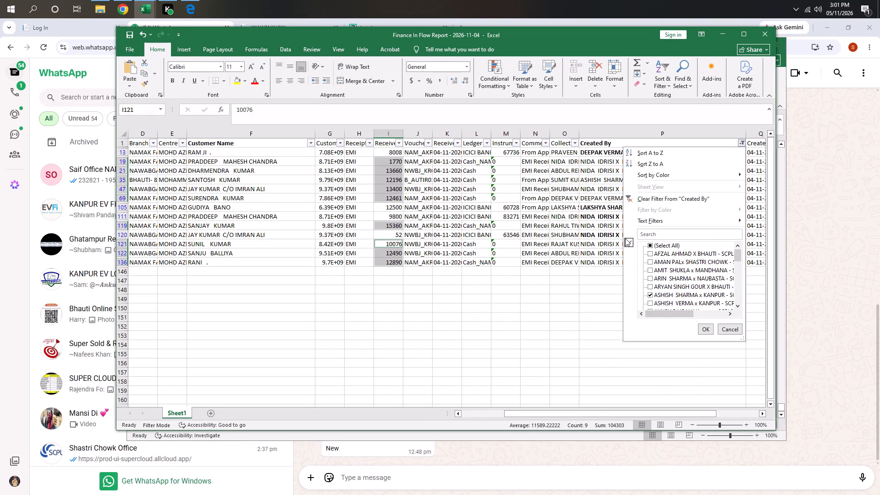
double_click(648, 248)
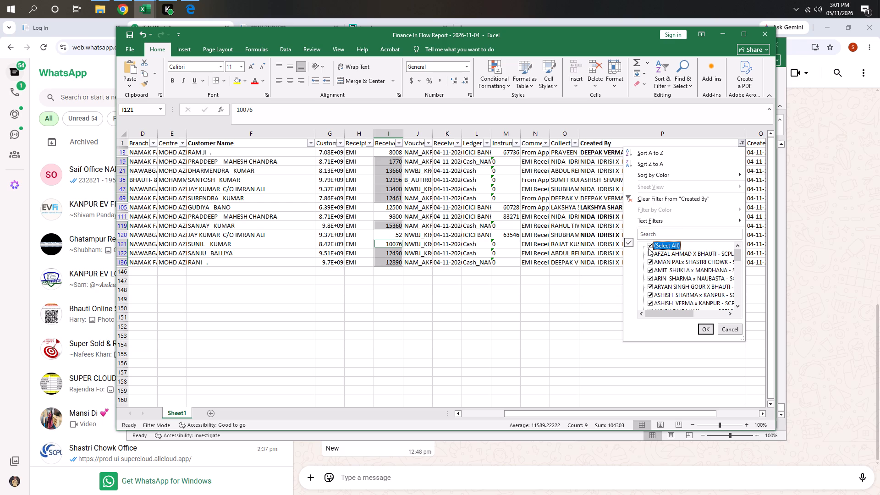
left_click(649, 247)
In the LEDGER NEW 2026 workbook, fill the running balance formula in column E from E4282 down to the BHAUTI BANKING row, E4306.
key("alt+Tab")
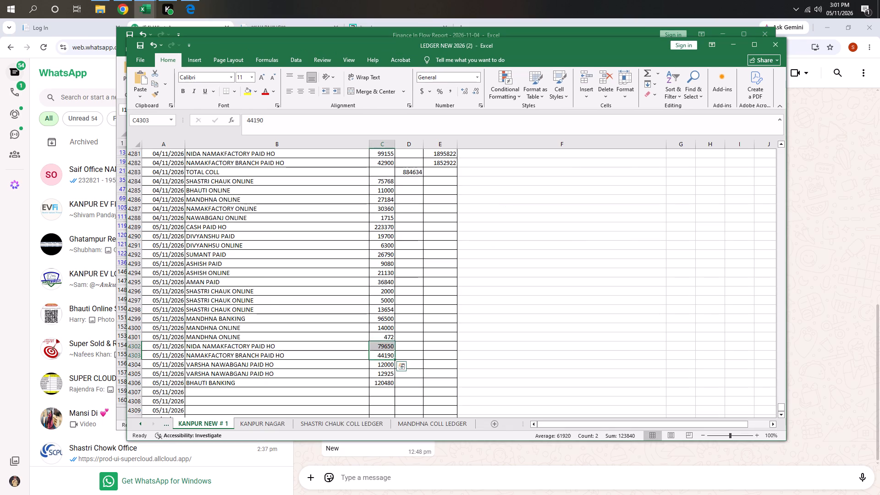
scroll(356, 320, "down", 3)
left_click(371, 306)
scroll(396, 290, "up", 6)
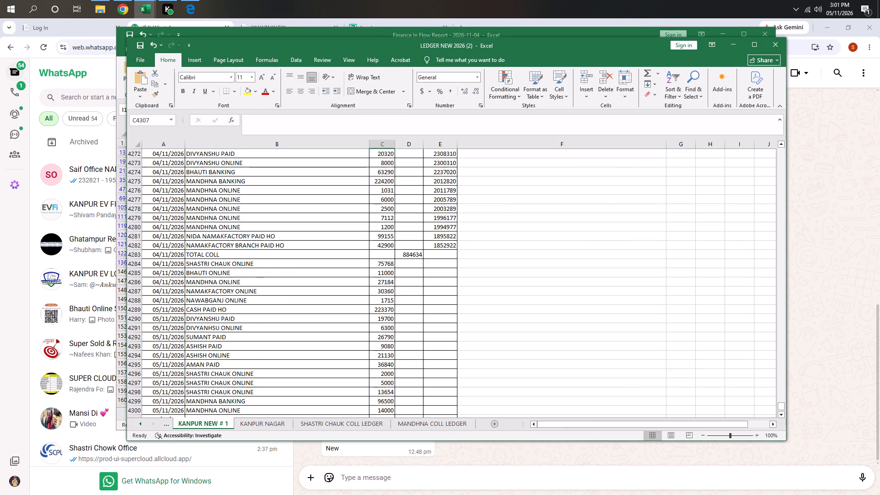
left_click(448, 246)
left_click_drag(458, 251, 457, 317)
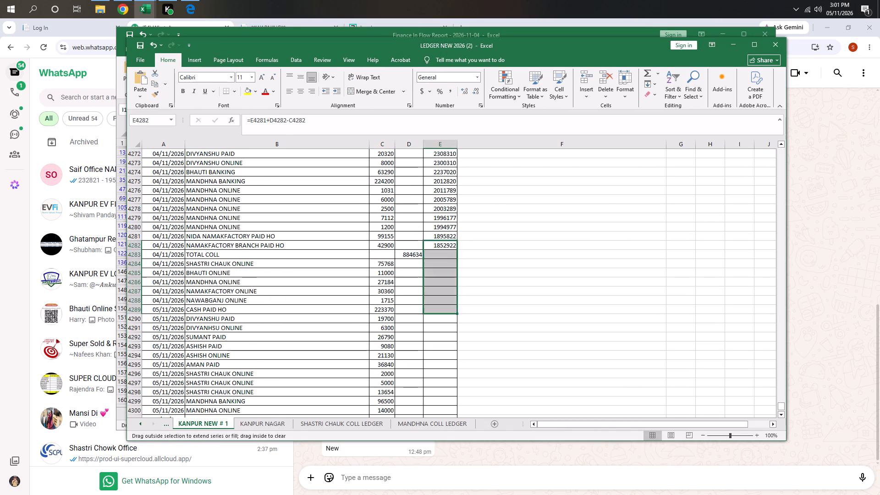
scroll(437, 291, "down", 2)
left_click_drag(456, 259, 453, 392)
scroll(434, 341, "down", 3)
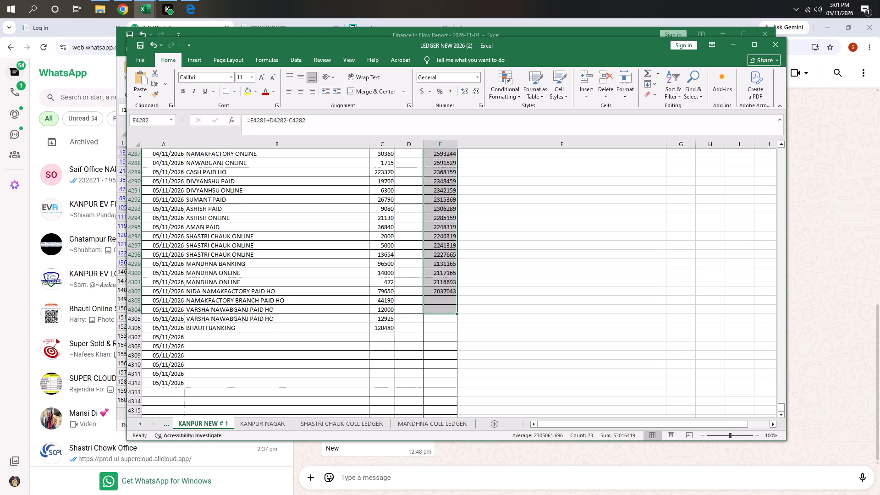
left_click_drag(456, 313, 456, 331)
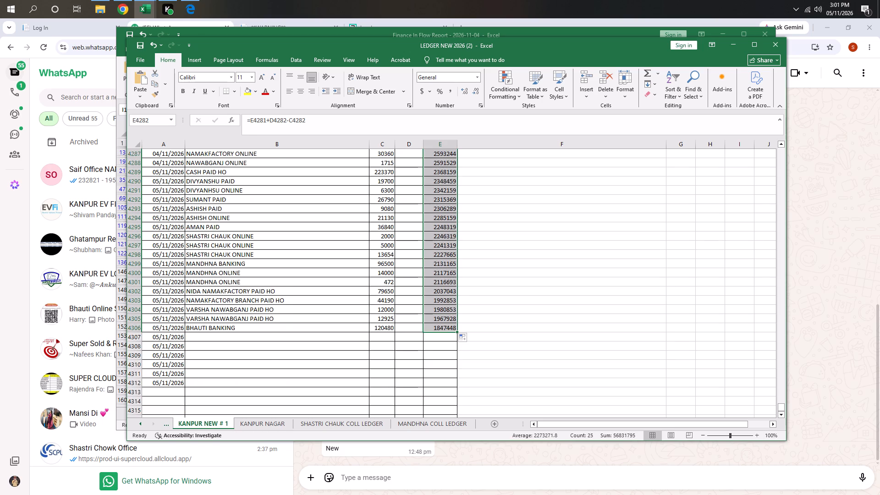
scroll(297, 337, "up", 7)
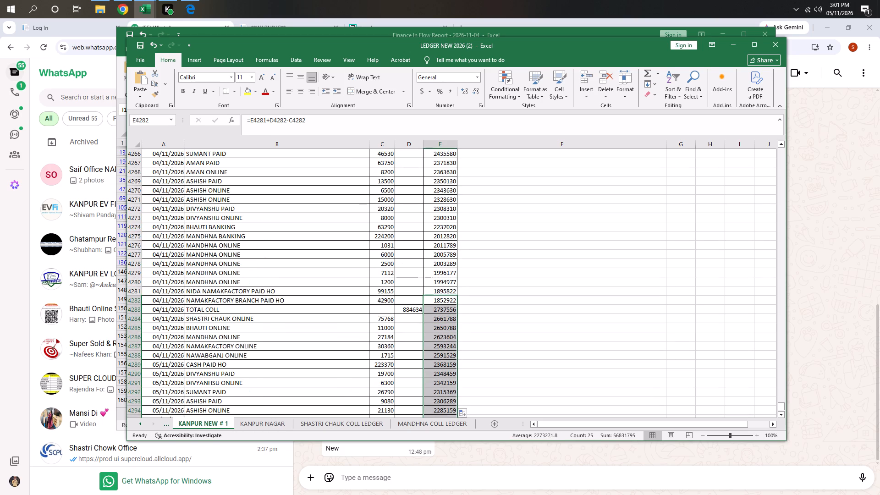
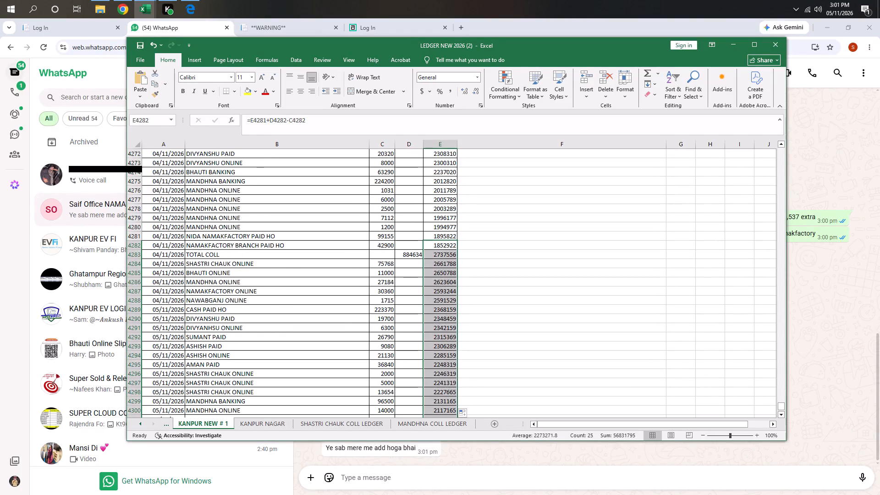
Review the ledger's 02/11 to 04/11/2026 entries, checking the balance formulas and TOTAL COLL amount around rows 4230 and 4257.
scroll(314, 327, "up", 1)
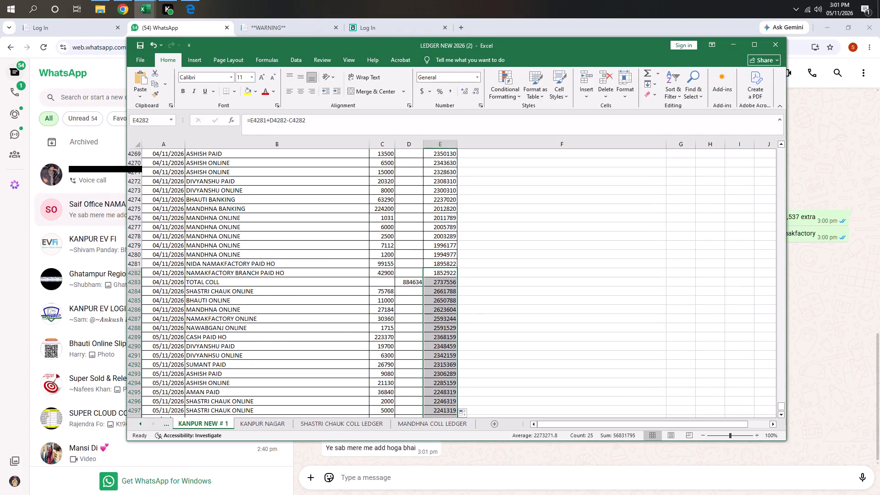
scroll(330, 322, "up", 9)
scroll(400, 316, "up", 3)
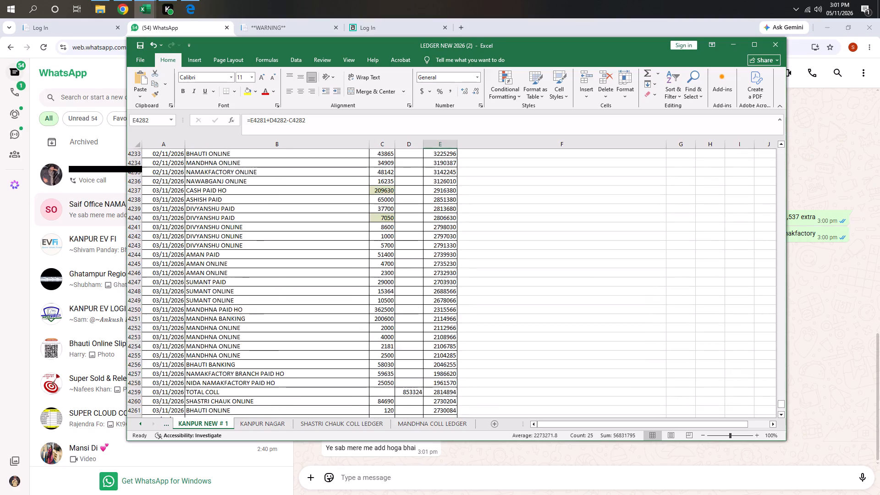
scroll(433, 368, "down", 2)
left_click(438, 322)
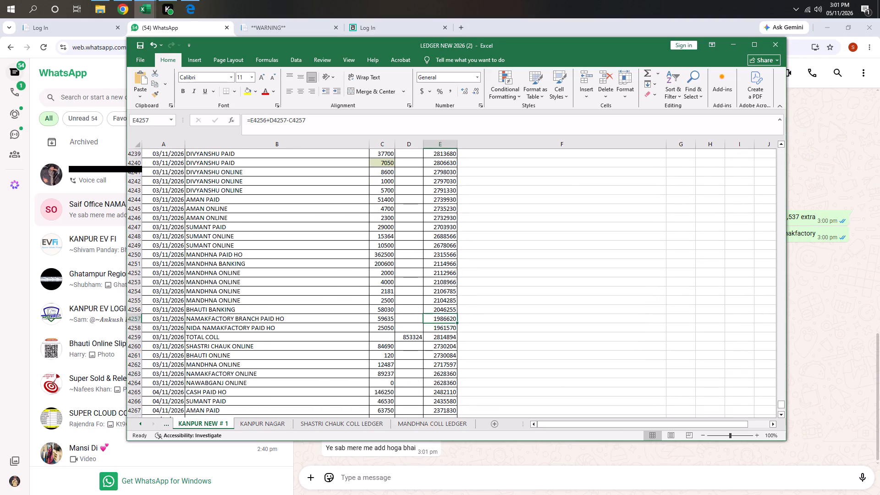
left_click(439, 330)
scroll(368, 363, "down", 3)
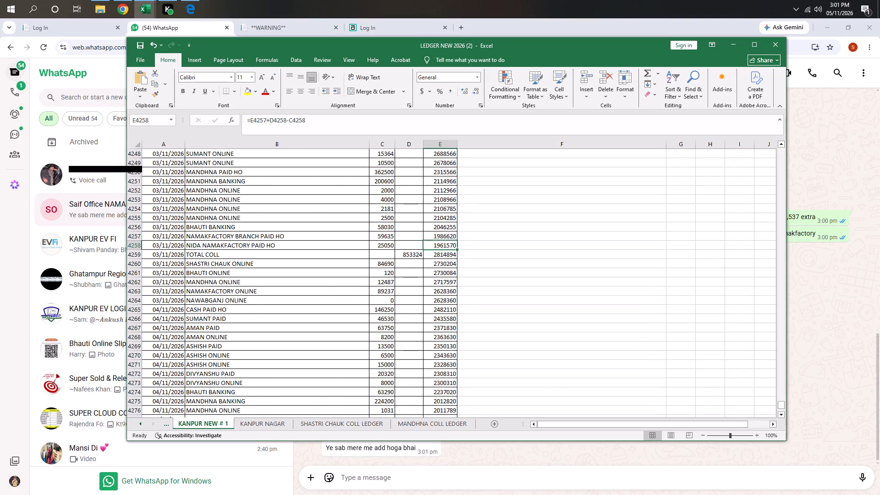
scroll(379, 364, "up", 9)
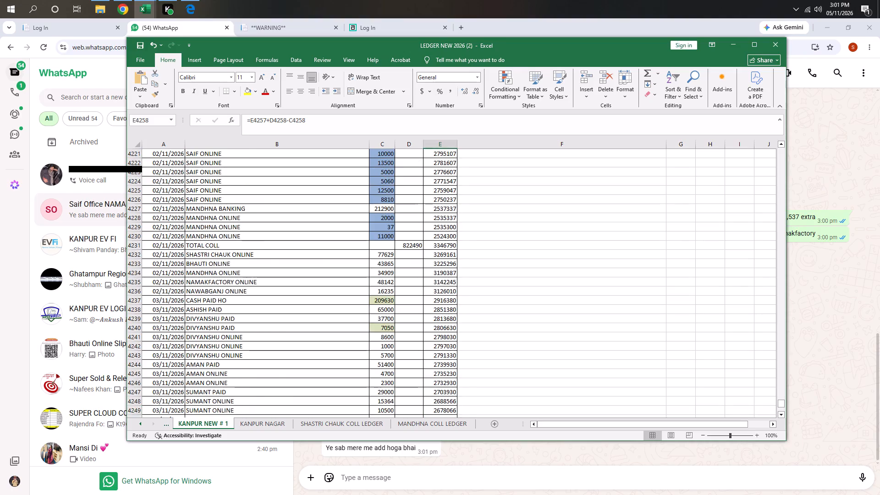
scroll(387, 358, "down", 2)
scroll(387, 358, "up", 2)
left_click(438, 238)
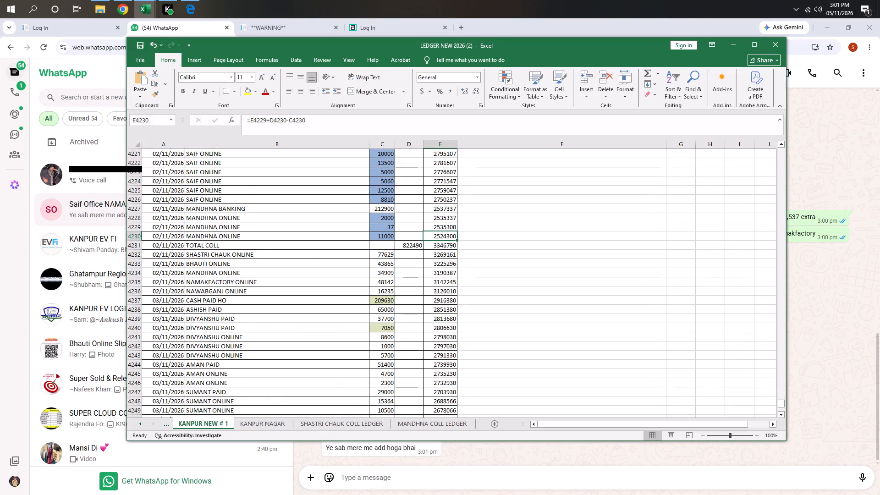
scroll(417, 287, "down", 3)
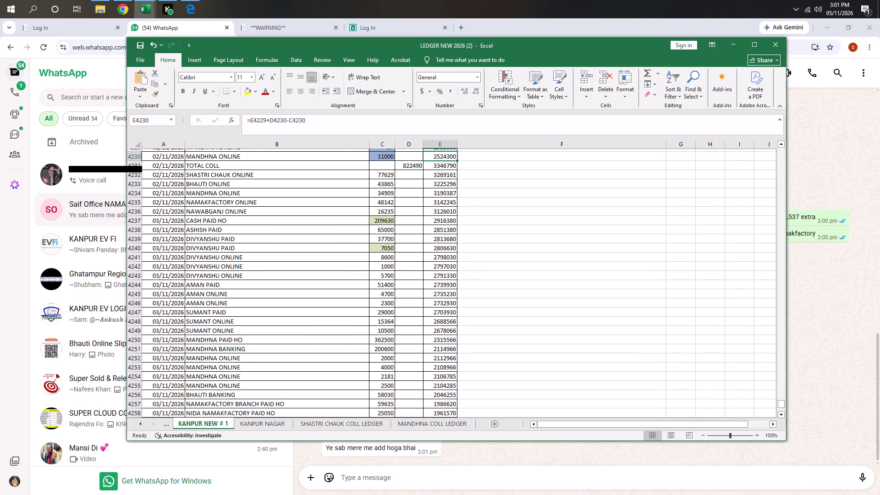
scroll(411, 293, "up", 1)
left_click(408, 194)
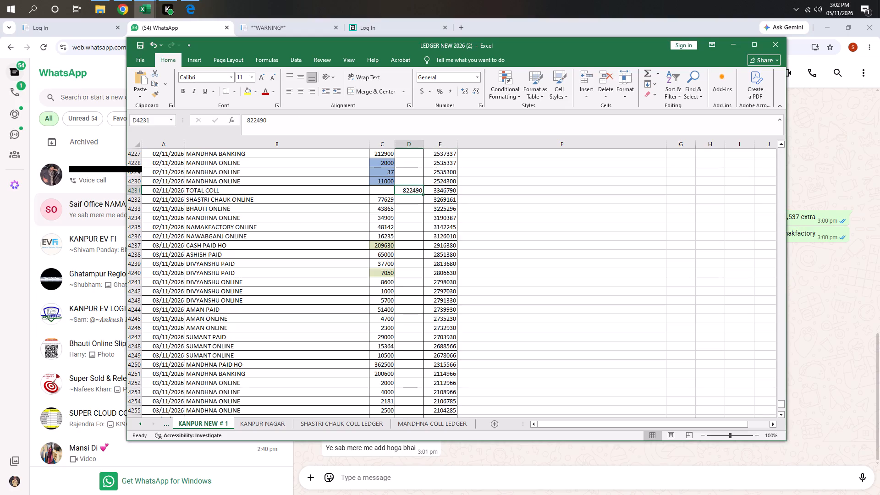
scroll(385, 247, "down", 1)
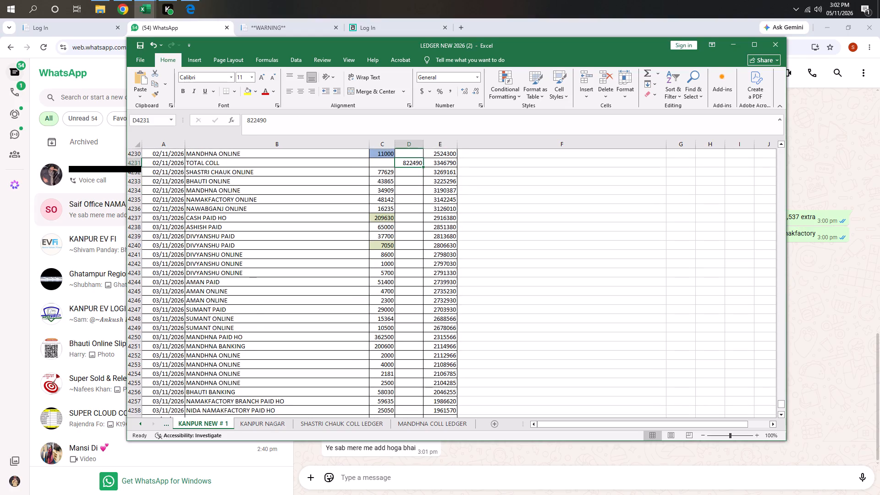
scroll(366, 328, "up", 2)
scroll(383, 266, "down", 2)
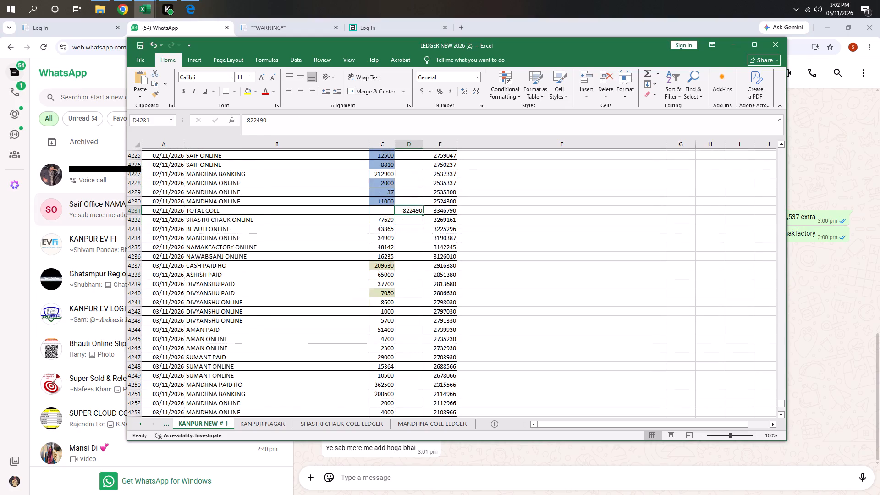
scroll(382, 274, "up", 1)
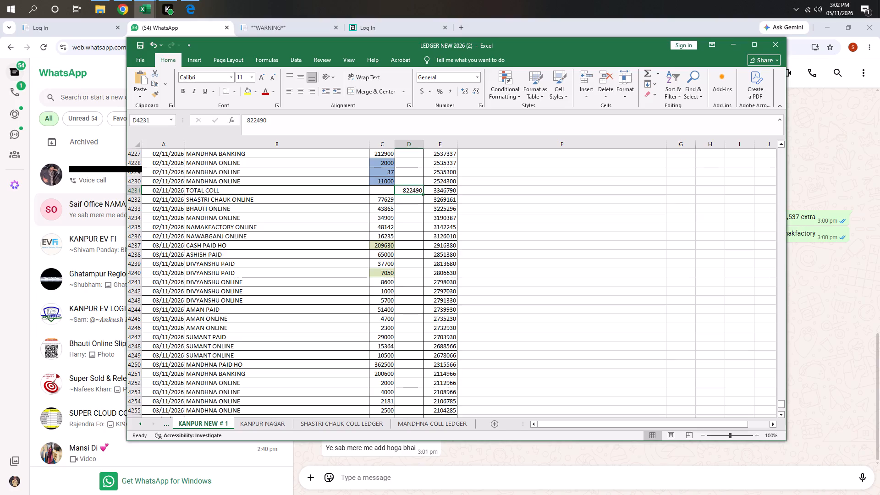
Fill all the 03/11/2026 PAID and PAID HO amounts in column C, from C4237 to C4258, with yellow.
left_click(301, 244)
left_click(377, 247)
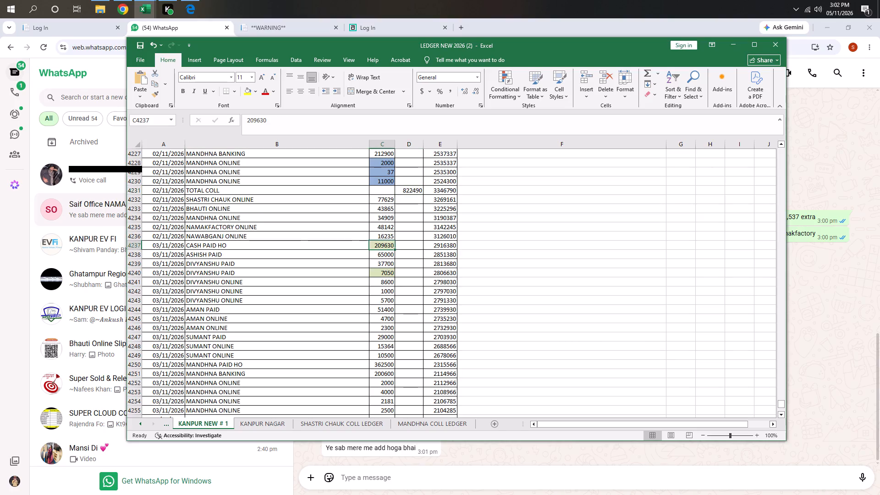
left_click(378, 255, "ctrl")
left_click(386, 267, "ctrl")
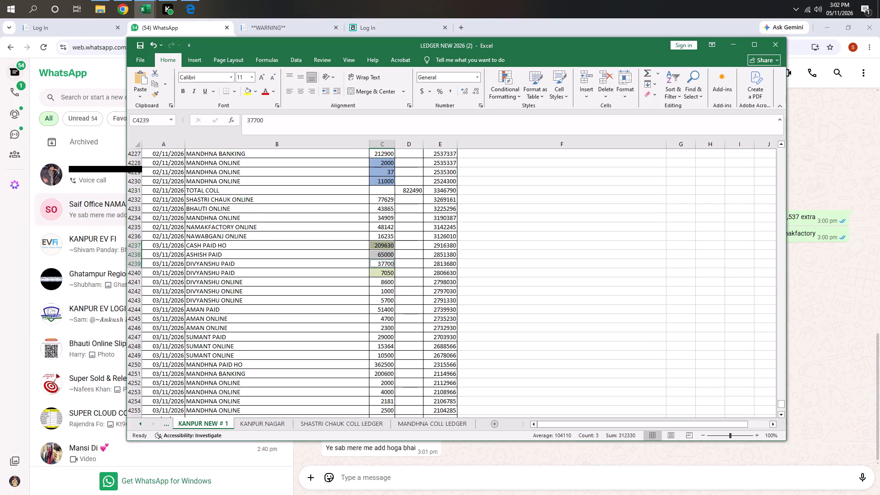
left_click(382, 271, "ctrl")
left_click(383, 308, "ctrl")
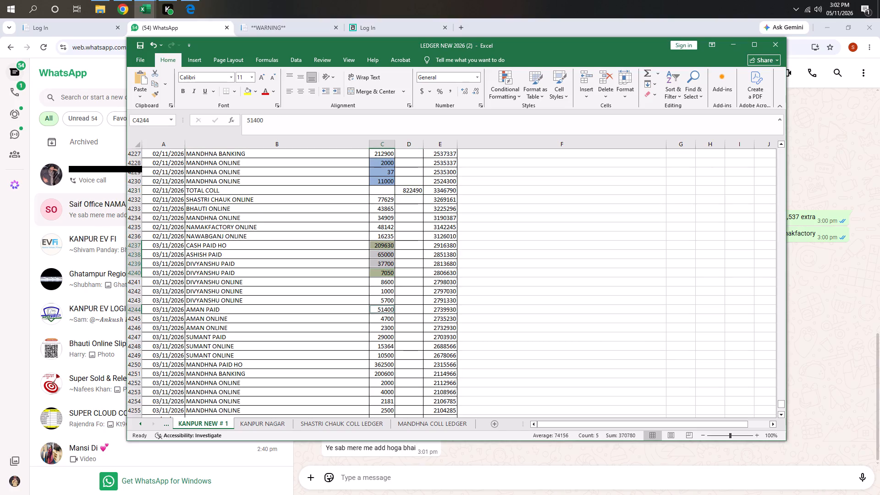
left_click(388, 339, "ctrl")
scroll(315, 324, "down", 1)
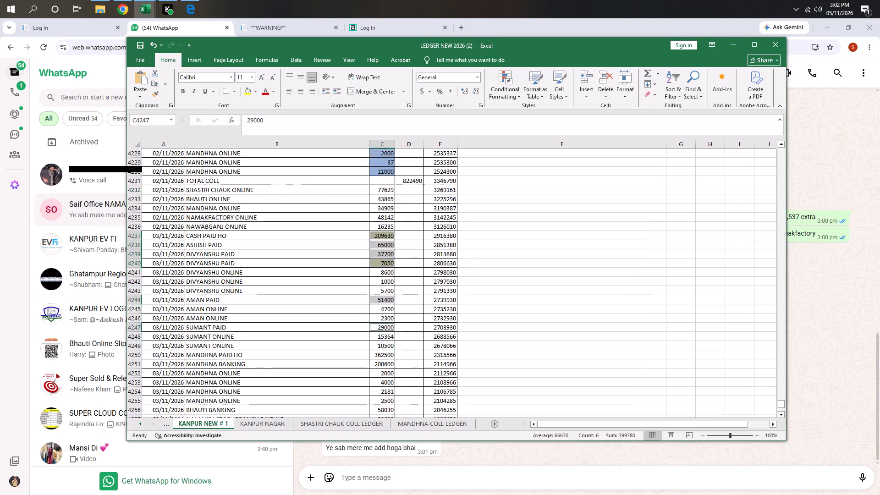
left_click(380, 337, "ctrl")
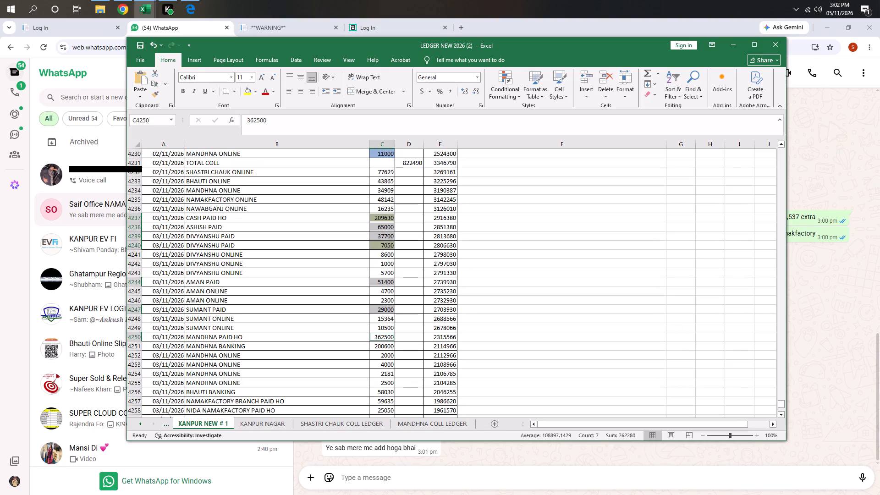
scroll(259, 340, "down", 3)
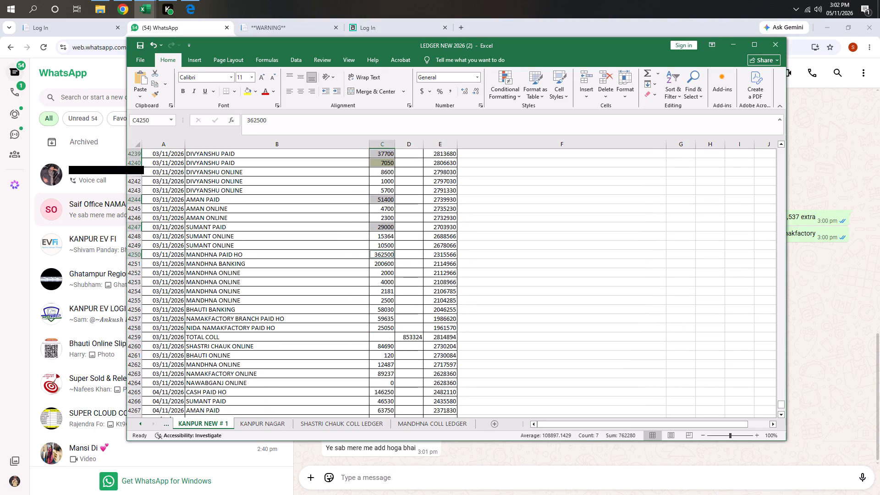
left_click(385, 319, "ctrl")
left_click(384, 330, "ctrl")
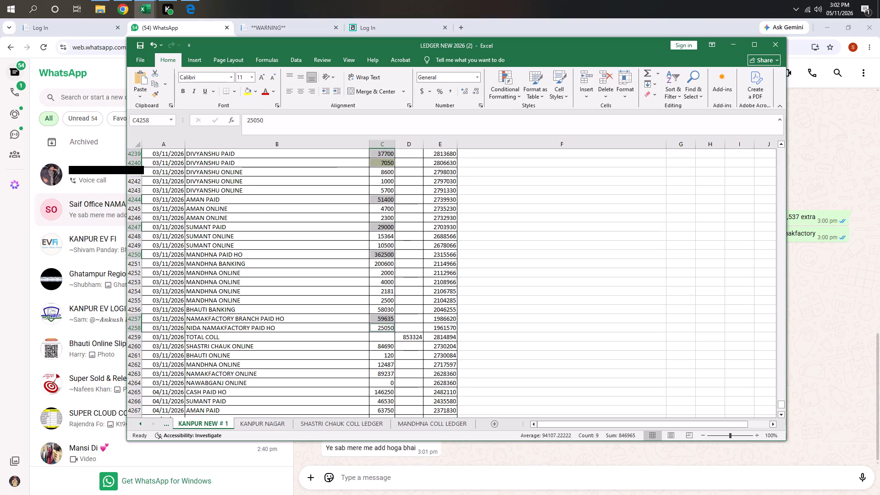
scroll(347, 311, "up", 3)
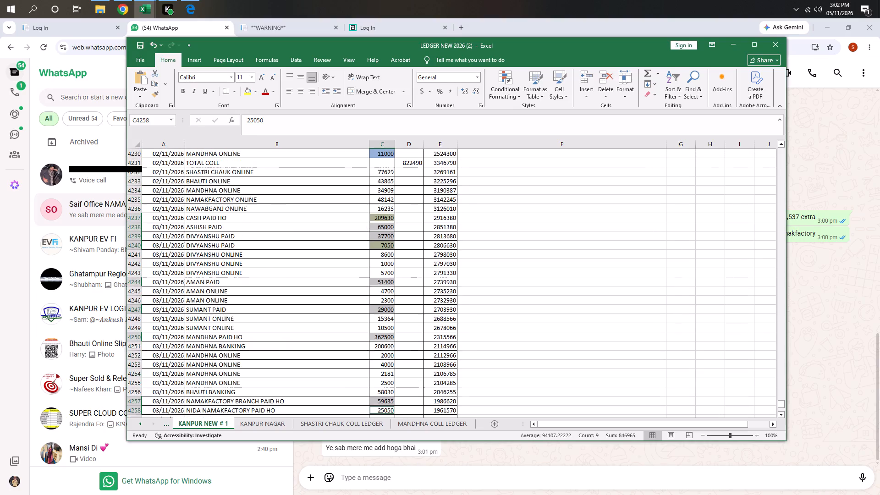
scroll(338, 313, "up", 2)
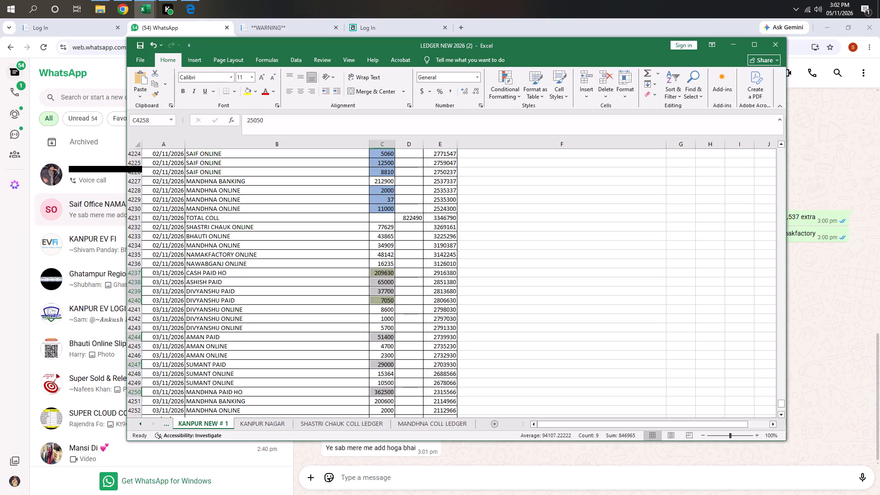
scroll(379, 331, "down", 3)
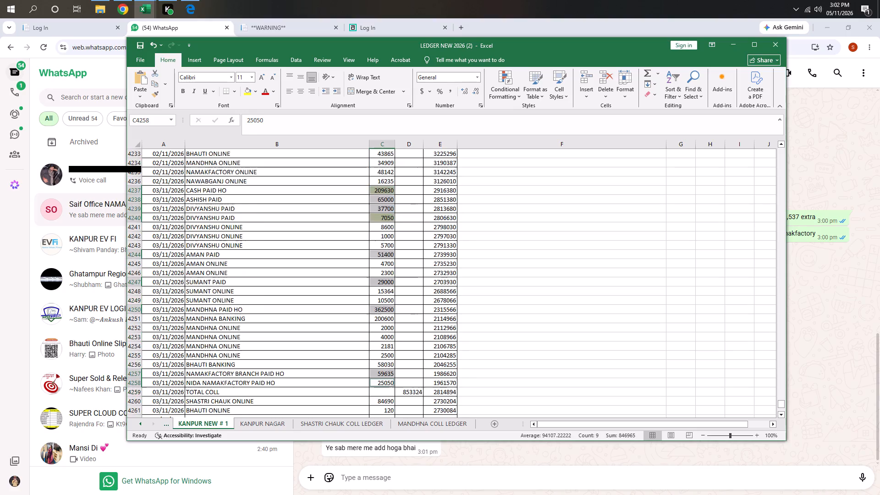
scroll(379, 331, "down", 2)
scroll(369, 340, "up", 2)
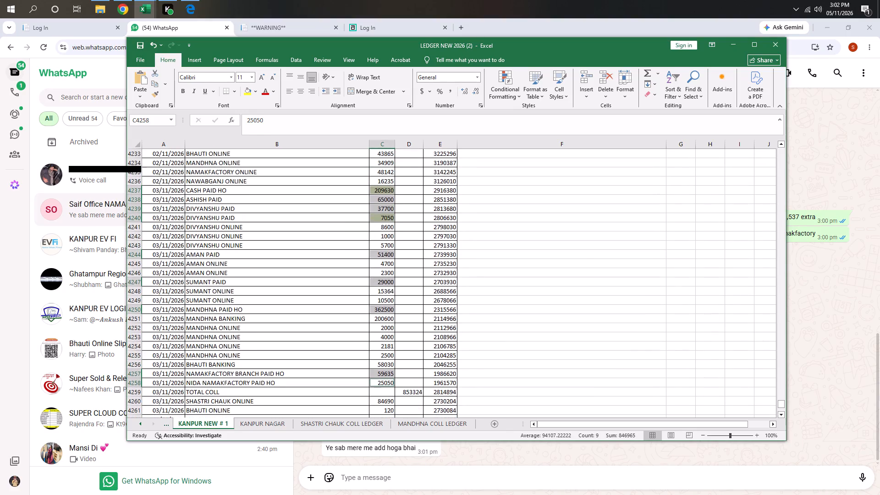
scroll(369, 340, "up", 3)
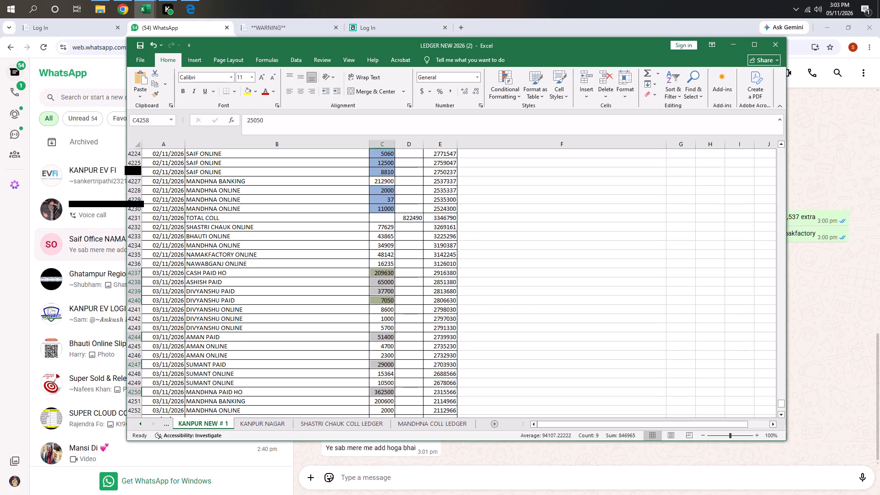
scroll(382, 308, "down", 5)
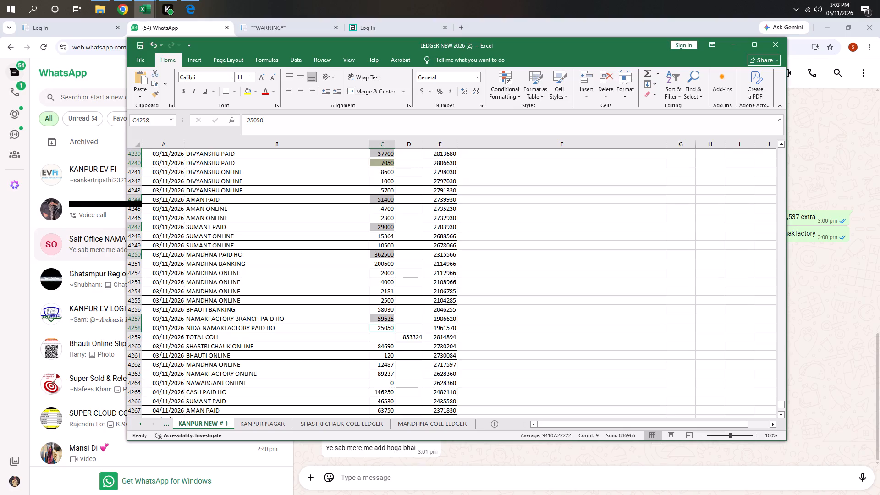
scroll(376, 303, "up", 2)
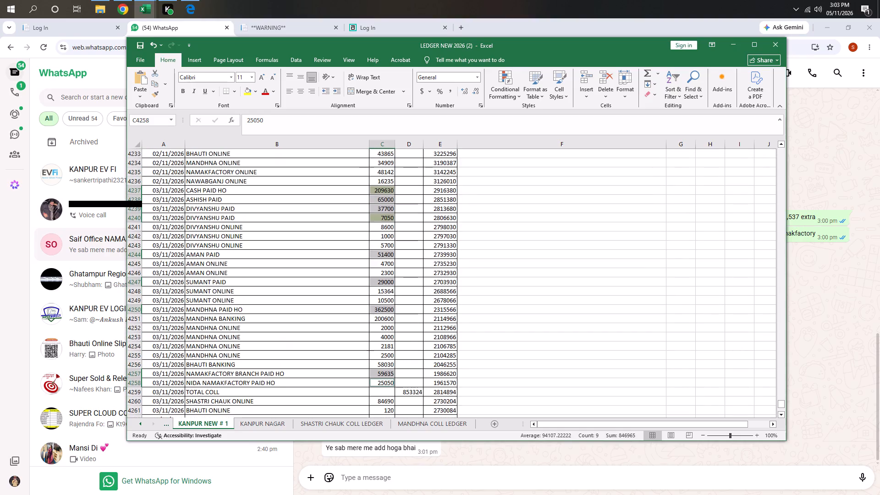
scroll(357, 217, "up", 1)
left_click(244, 95)
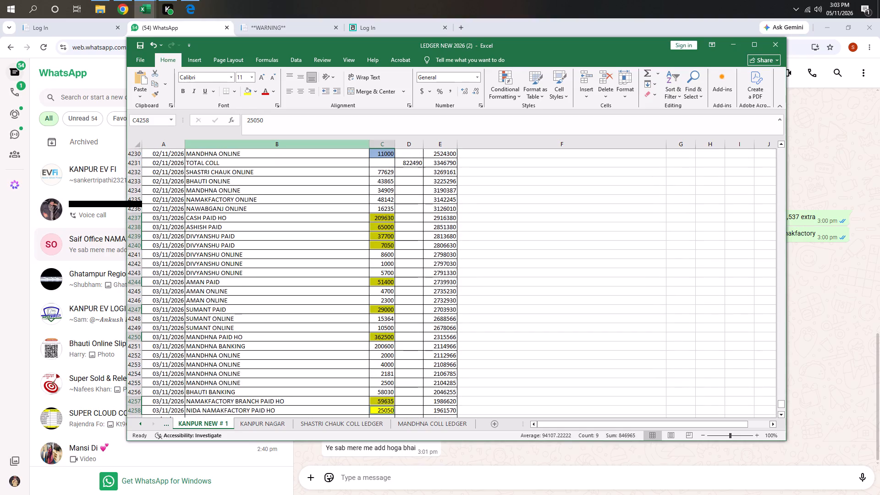
Fill the ONLINE amounts in C4232:C4236, C4241:C4243, C4245:C4246, C4248:C4249 and C4252:C4255 with light tan.
left_click_drag(387, 171, 376, 211)
left_click_drag(387, 256, 376, 275, "ctrl")
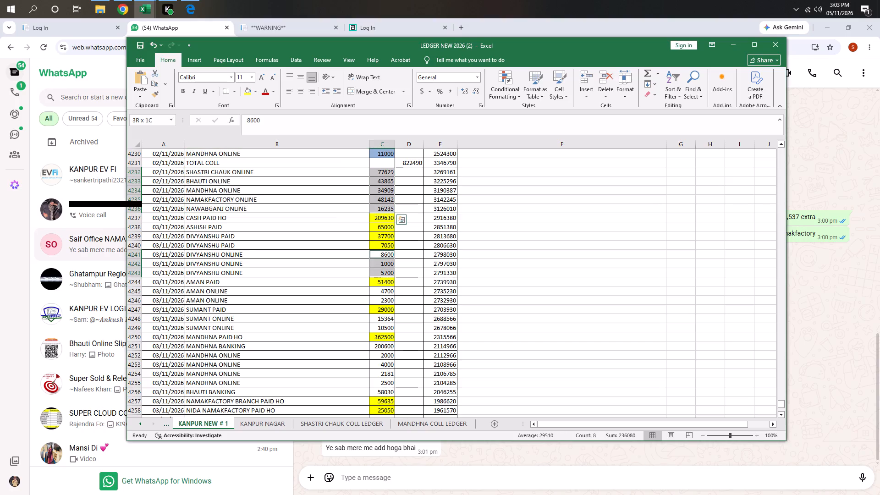
left_click_drag(376, 275, 380, 275, "ctrl")
left_click_drag(391, 292, 389, 302, "ctrl")
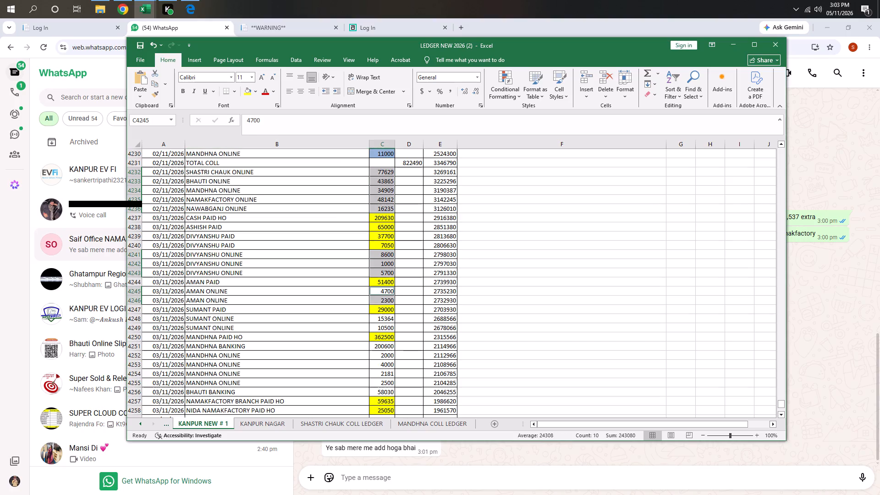
left_click_drag(384, 319, 383, 324, "ctrl")
scroll(326, 296, "down", 2)
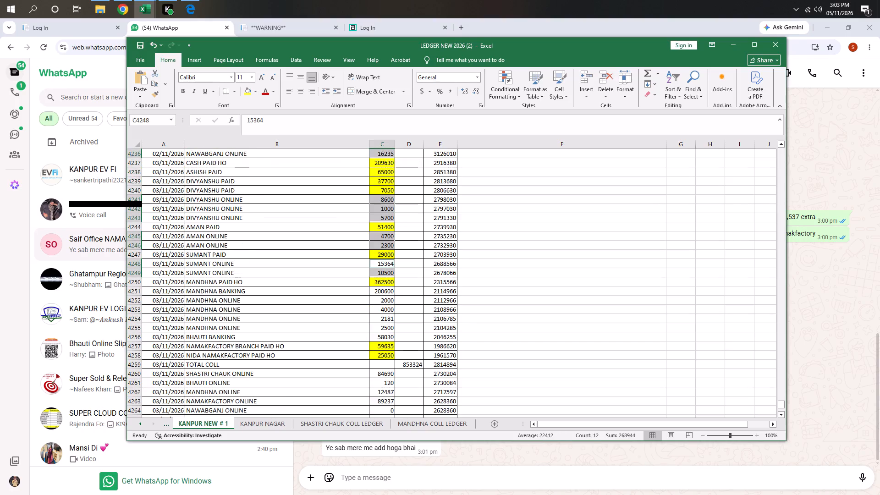
left_click_drag(381, 303, 358, 321, "ctrl")
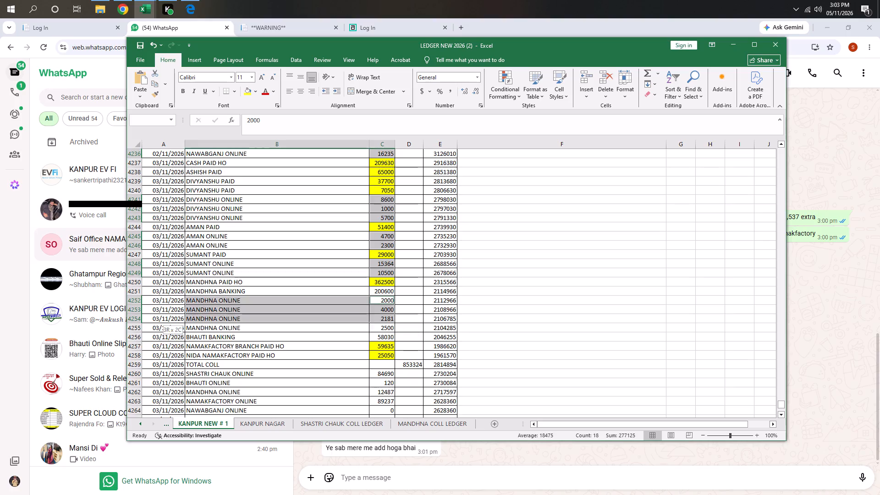
left_click_drag(358, 321, 383, 325, "ctrl")
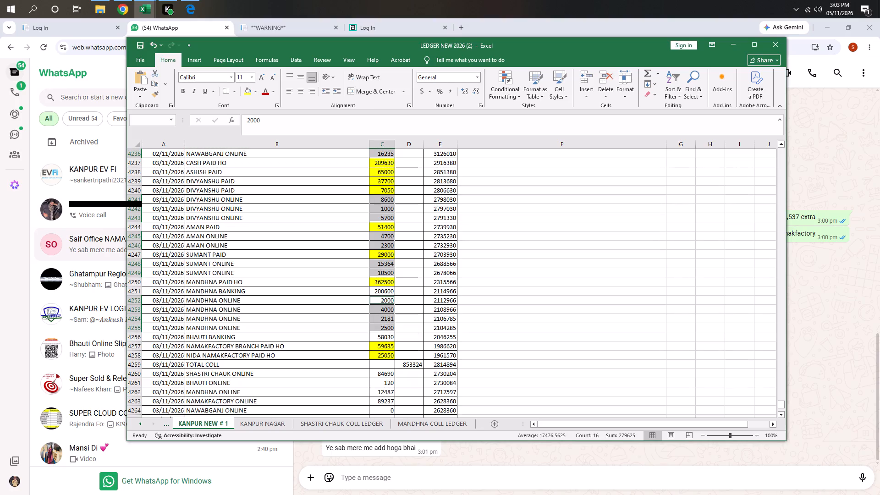
left_click(254, 90)
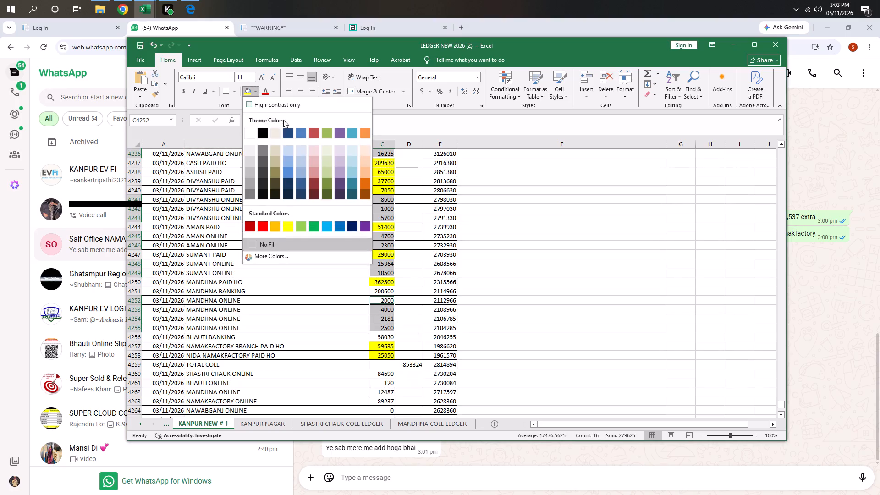
left_click(276, 150)
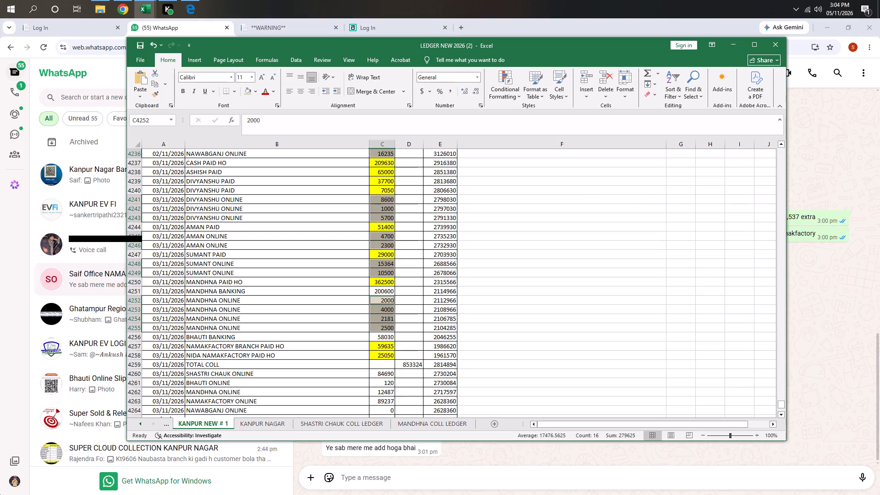
scroll(308, 280, "up", 3)
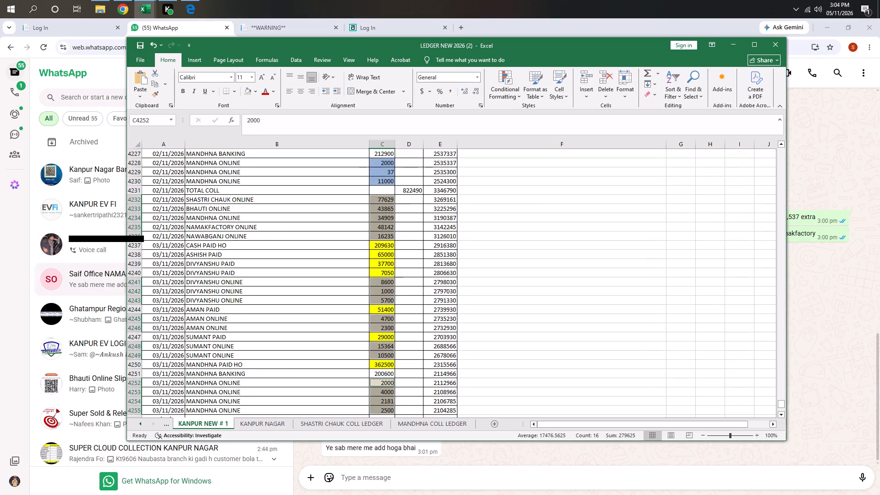
scroll(371, 266, "down", 1)
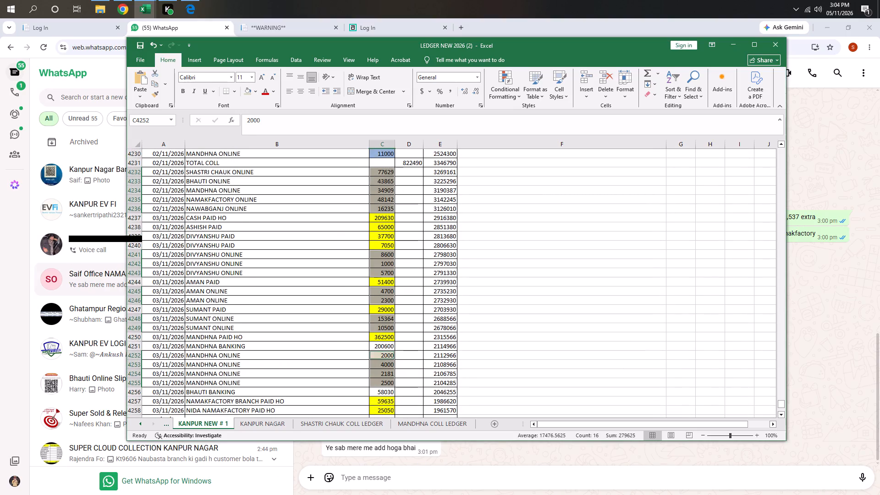
Apply the light tan fill again to the ONLINE amounts in C4232:C4236, C4241:C4243 and C4245:C4246.
left_click(381, 256)
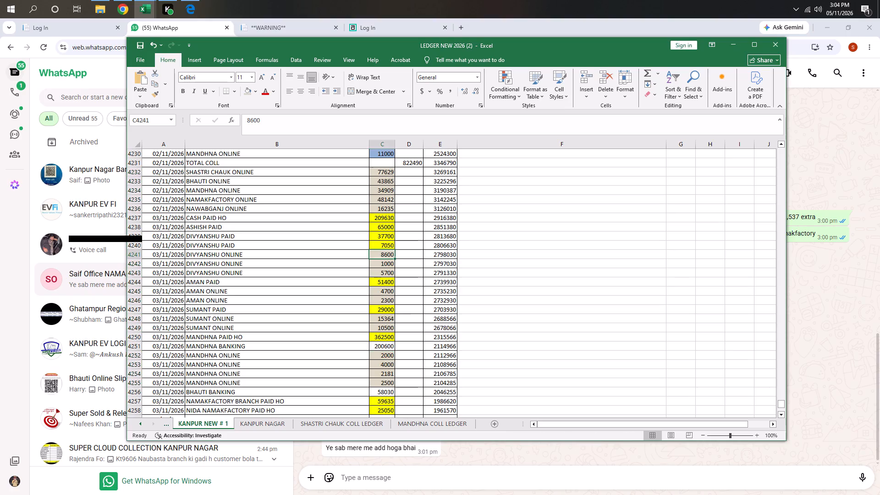
left_click(380, 264, "ctrl")
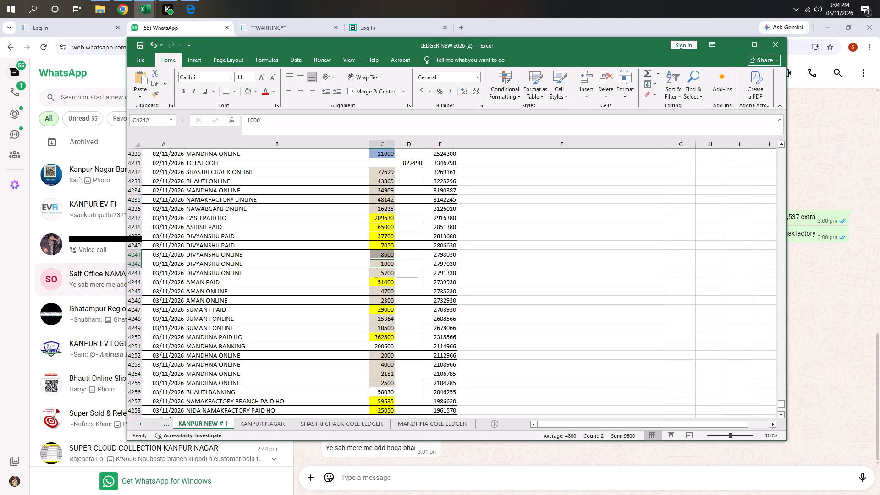
left_click(381, 299, "ctrl")
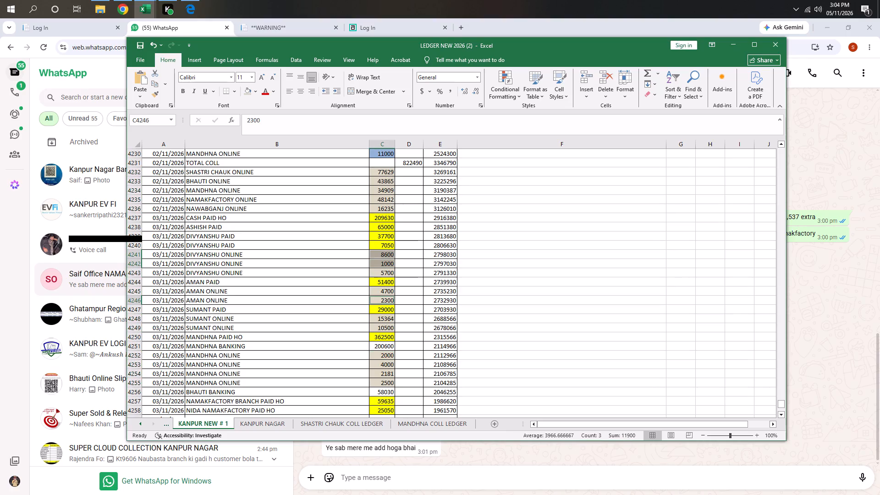
left_click(379, 290, "ctrl")
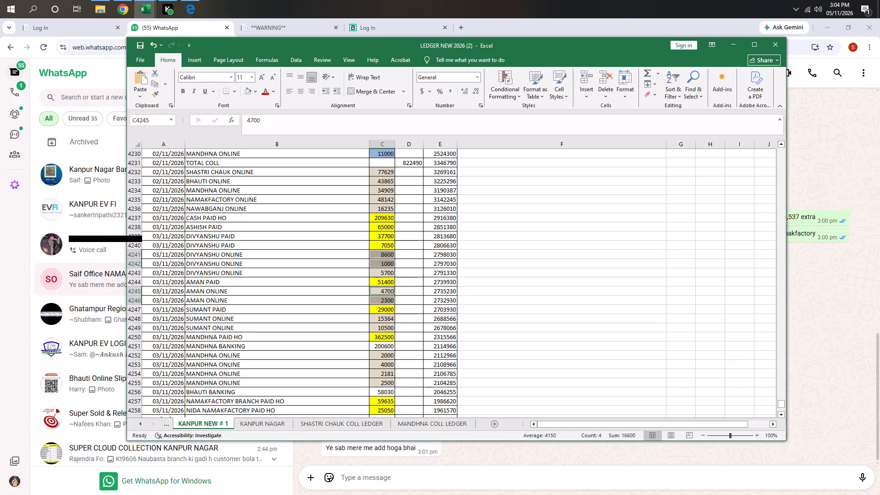
left_click(381, 274, "ctrl")
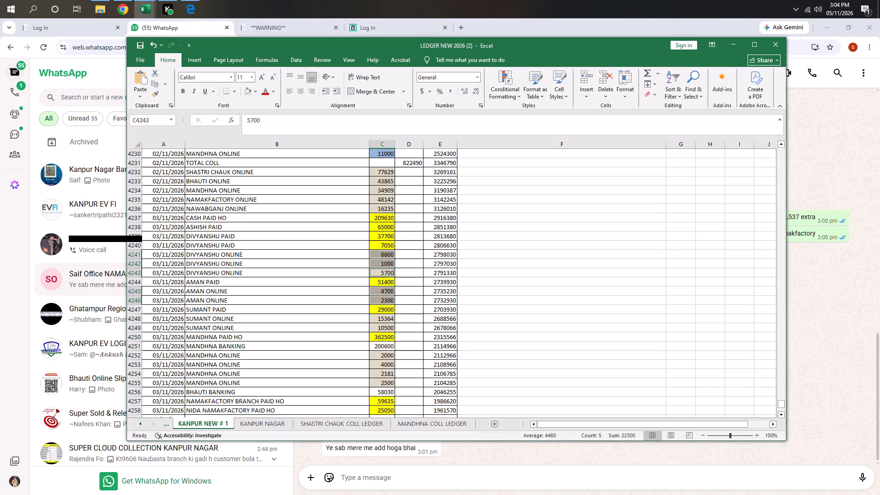
left_click(380, 175, "ctrl")
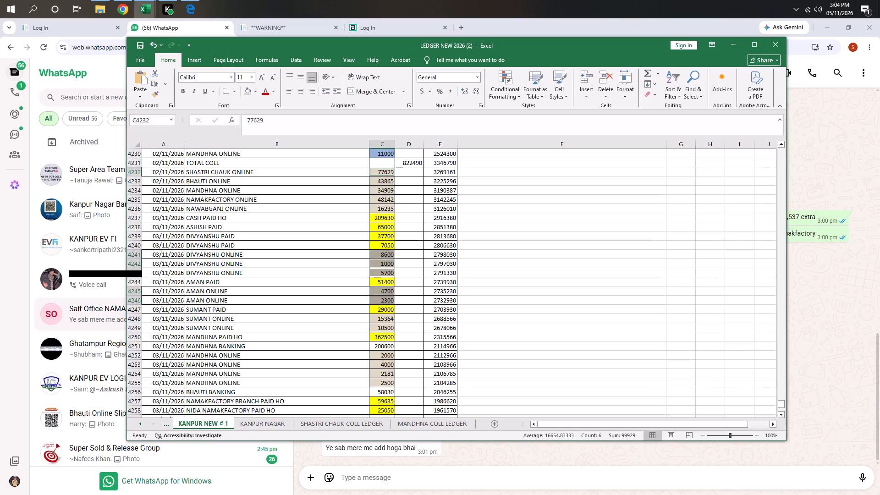
left_click(383, 191, "ctrl")
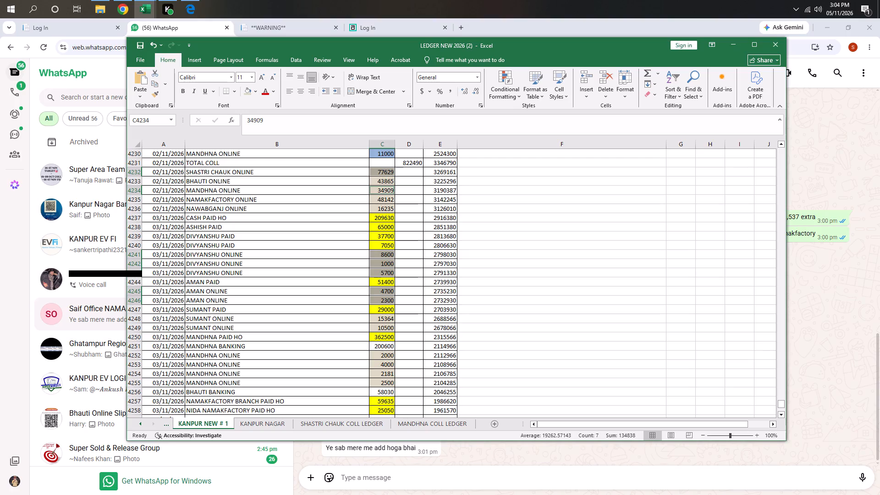
left_click(380, 183, "ctrl")
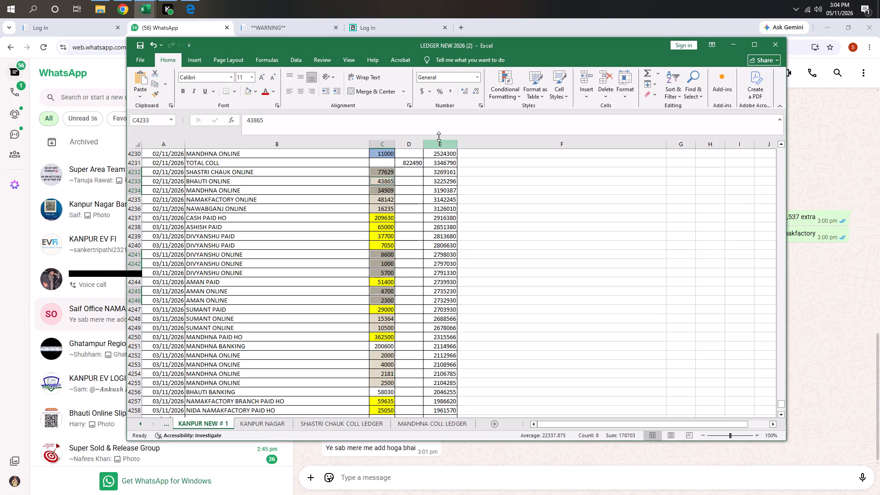
left_click(374, 201, "ctrl")
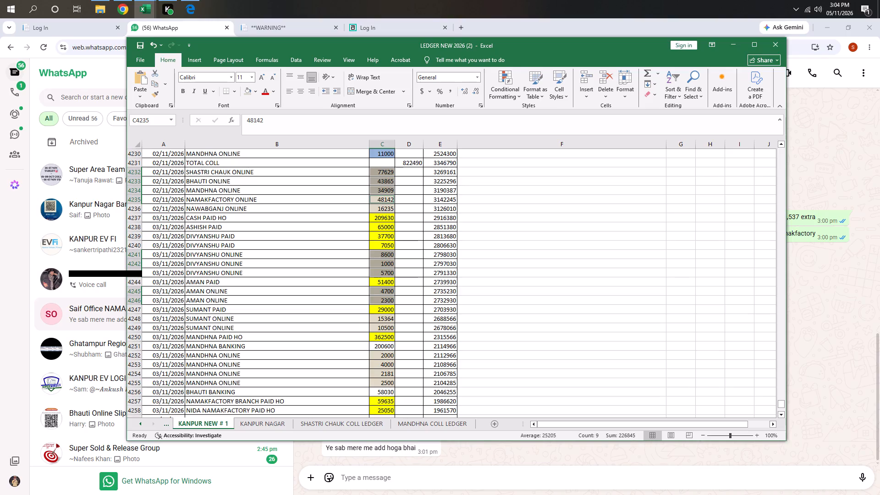
left_click(384, 210, "ctrl")
scroll(328, 204, "down", 2)
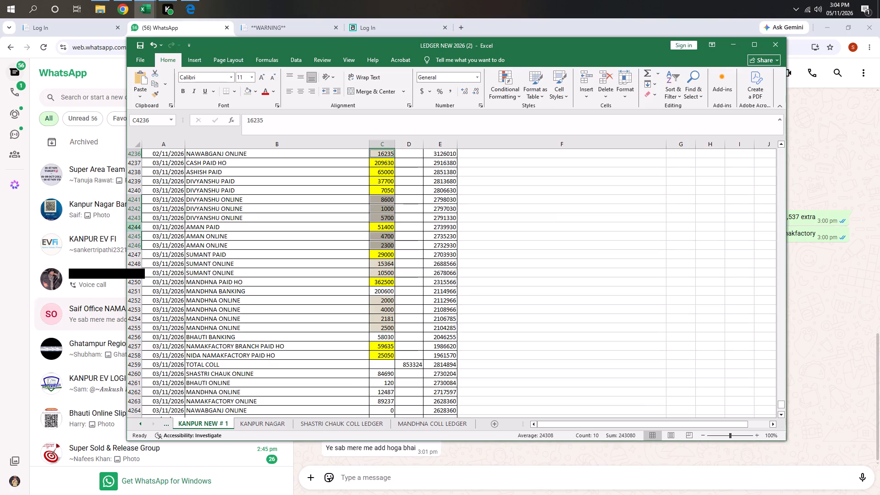
scroll(103, 270, "down", 2)
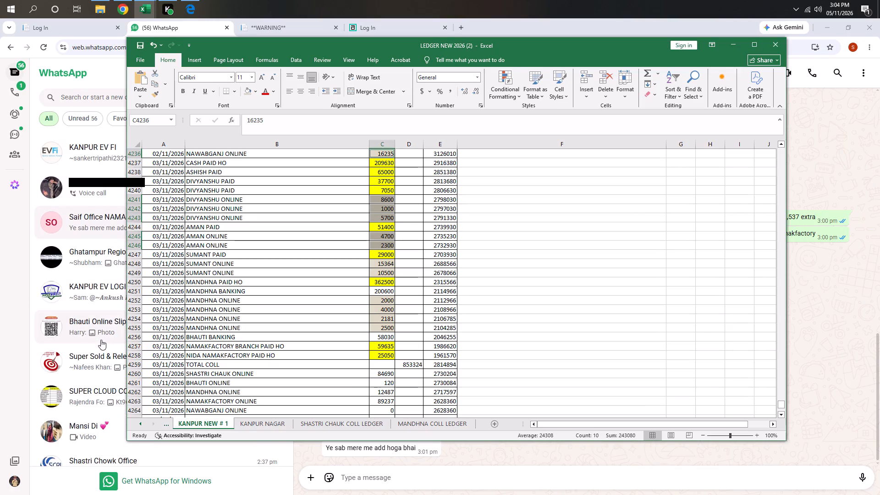
left_click(245, 93)
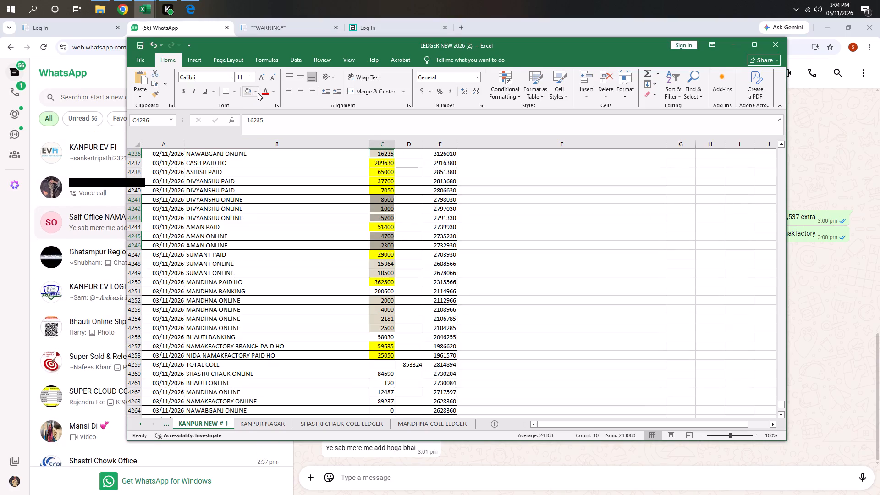
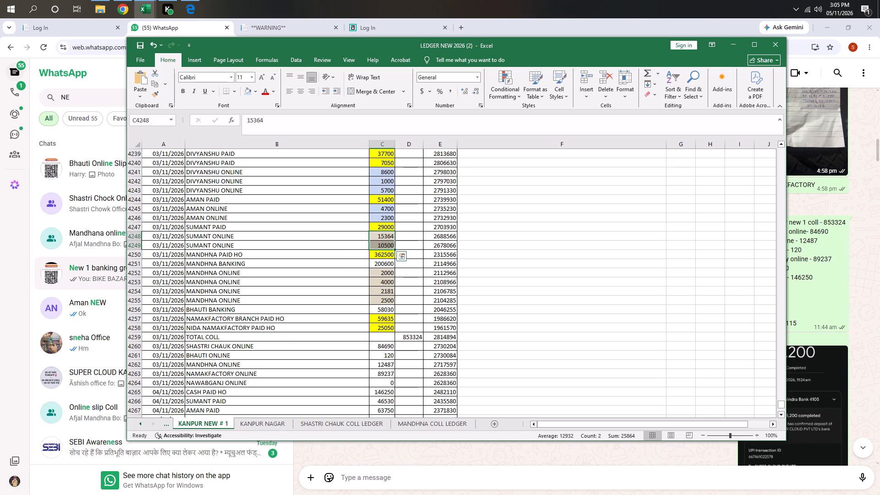
Check the sums of the MANDHNA ONLINE amounts in C4252:C4255 and the SUMANT ONLINE amounts in C4248:C4249.
left_click_drag(378, 270, 379, 301)
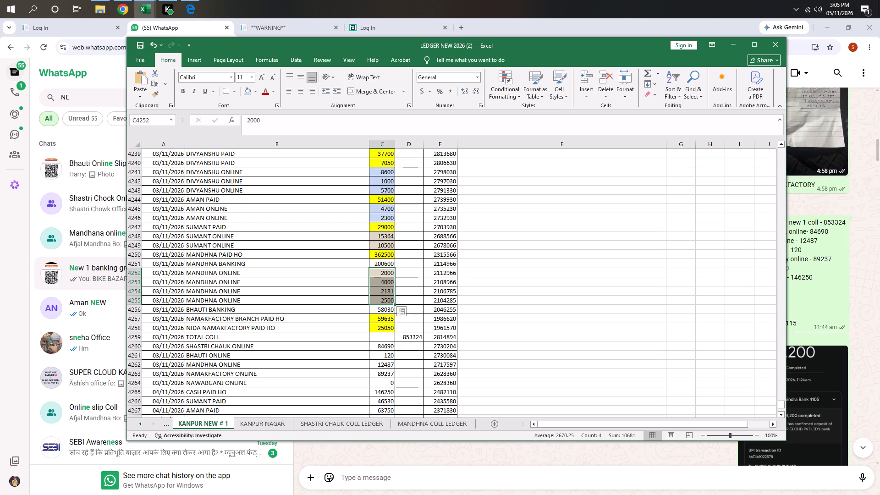
left_click_drag(390, 238, 389, 244)
left_click(357, 256)
left_click_drag(380, 234, 381, 243)
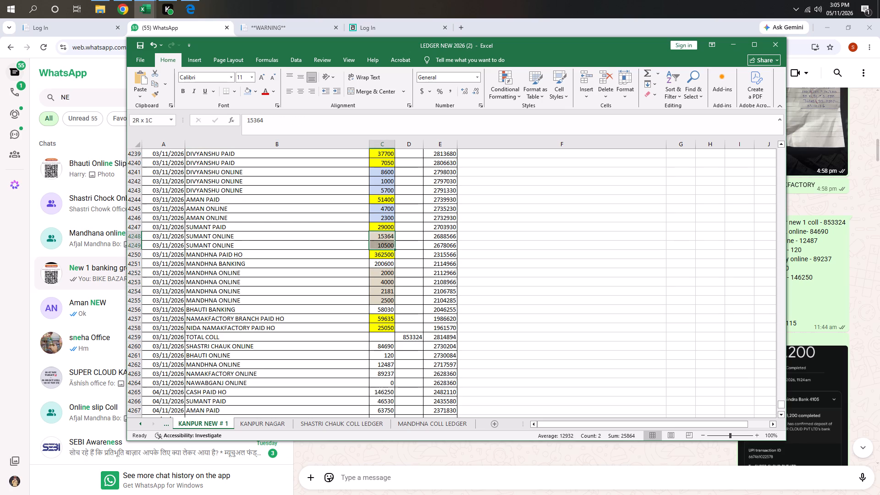
left_click_drag(381, 243, 381, 244)
left_click(362, 255)
left_click_drag(382, 238, 382, 243)
Copy the two SUMANT ONLINE amounts from C4248:C4249 into F4248:F4249, beside their ledger rows.
left_click_drag(388, 239, 388, 244)
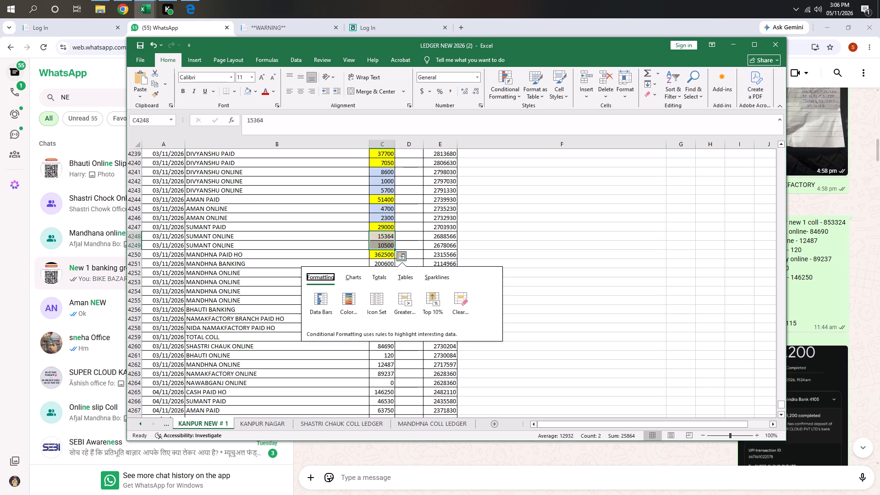
key("ctrl+c")
key("grave")
key("Escape")
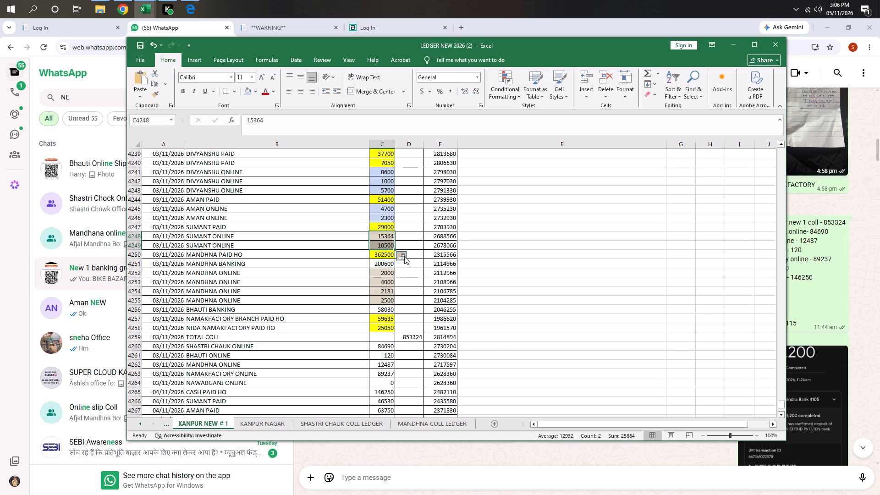
key("ctrl+c")
left_click(474, 233)
key("ctrl+v")
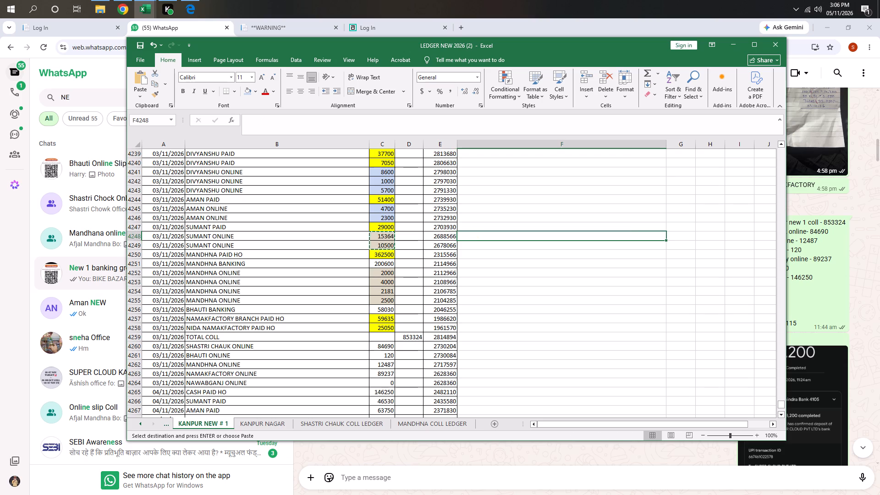
left_click(473, 263)
Set the SUMANT ONLINE amount in C4248 to 0 and clear the one in C4249, checking the balance in E4258.
left_click_drag(385, 237, 385, 243)
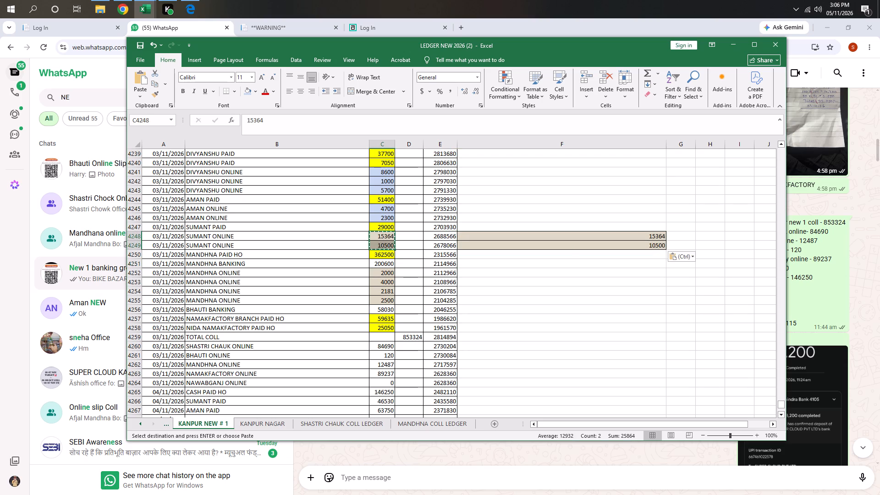
key("0")
left_click(398, 331)
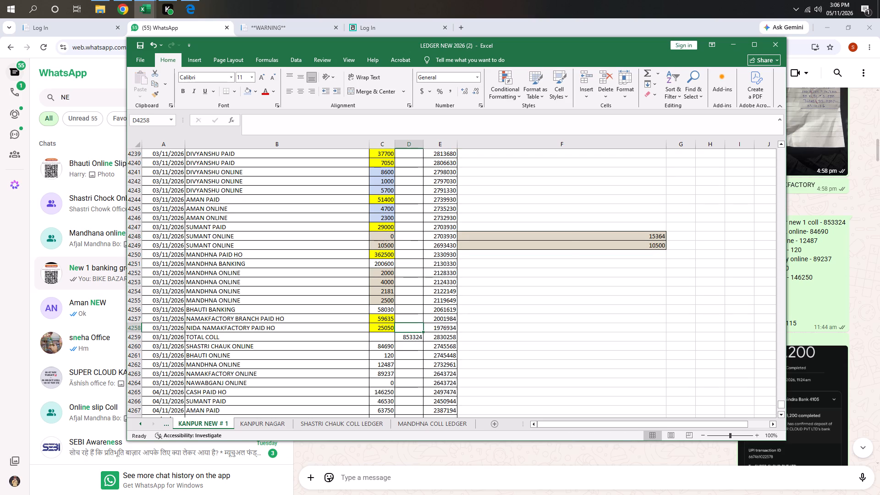
left_click(436, 331)
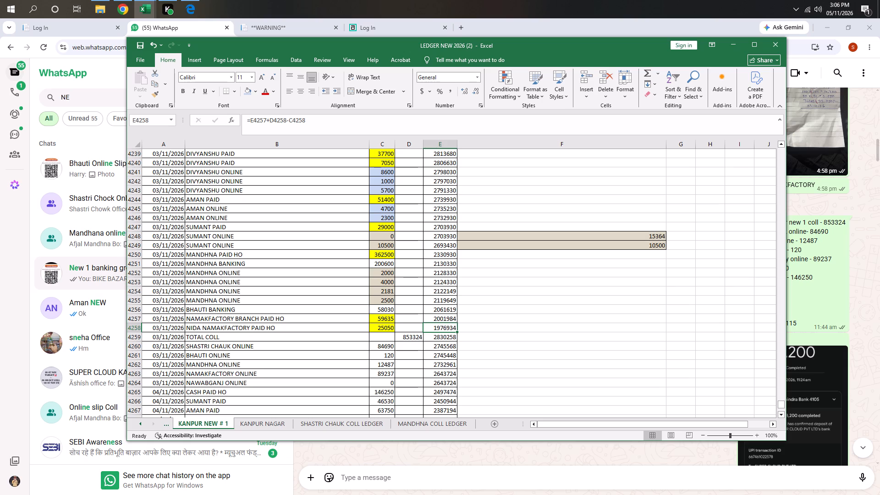
left_click(387, 243)
key("Delete")
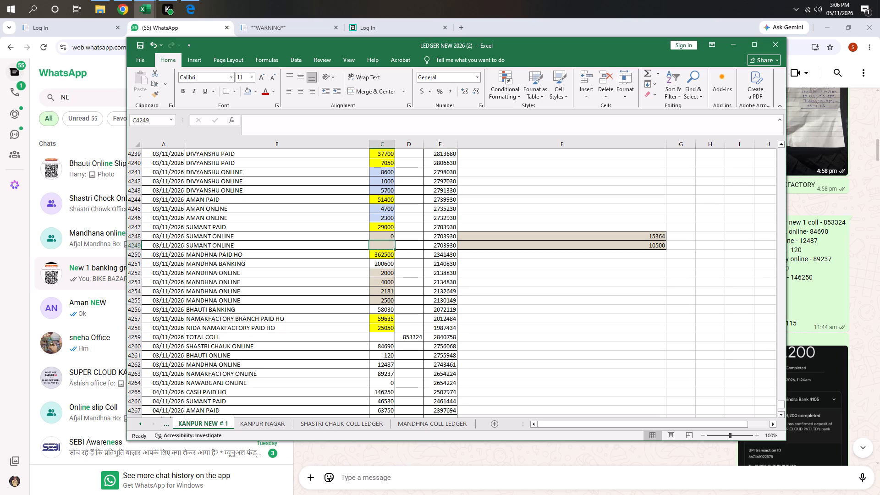
left_click(386, 299)
left_click(437, 329)
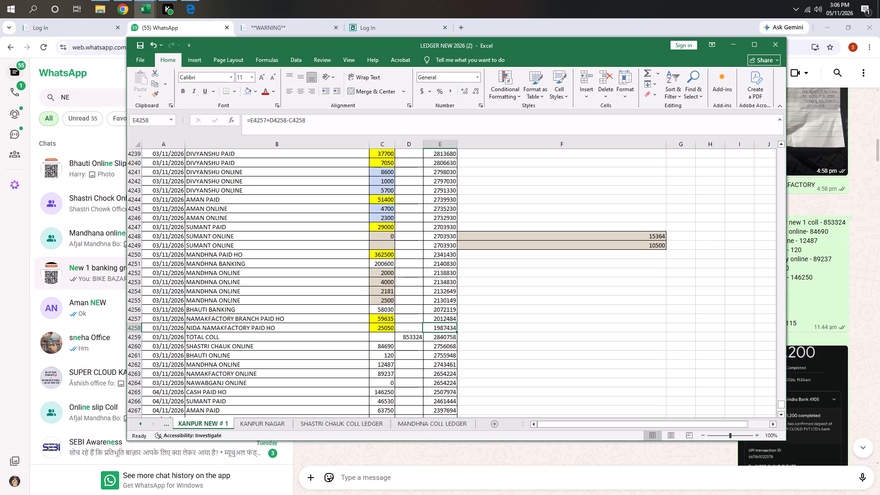
Review the SUMANT ONLINE amounts and the MANDHNA ONLINE amounts in C4252:C4255, and look through the WhatsApp chat's payment messages.
left_click(635, 232)
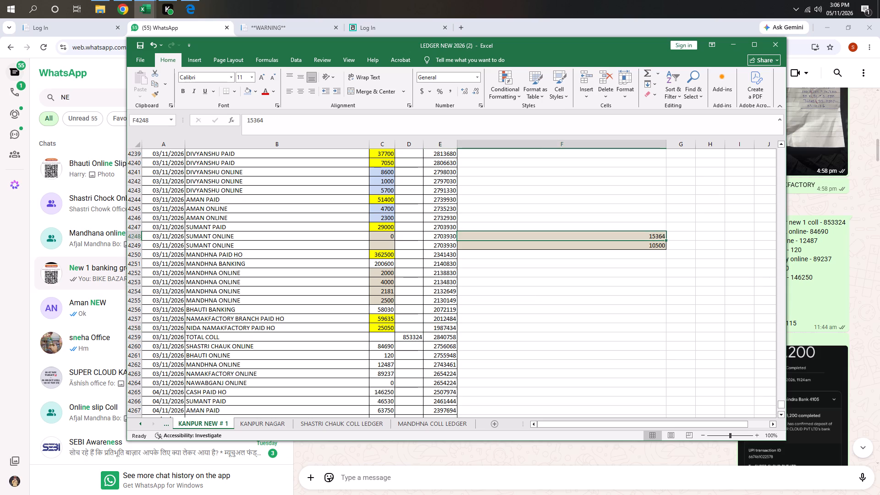
left_click(378, 244)
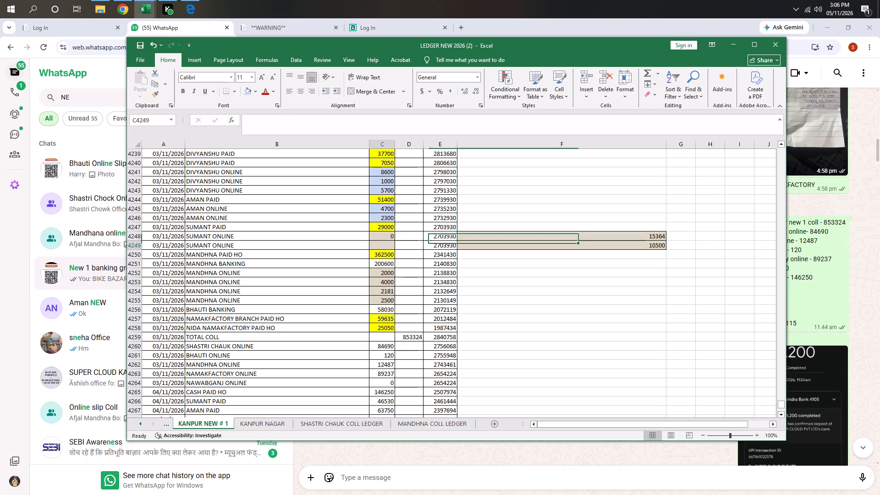
scroll(368, 312, "up", 2)
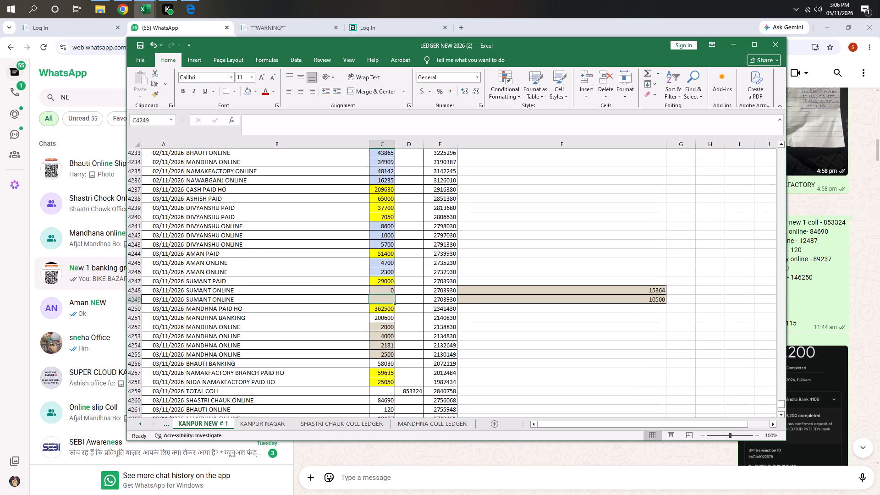
scroll(368, 312, "down", 1)
left_click(382, 302)
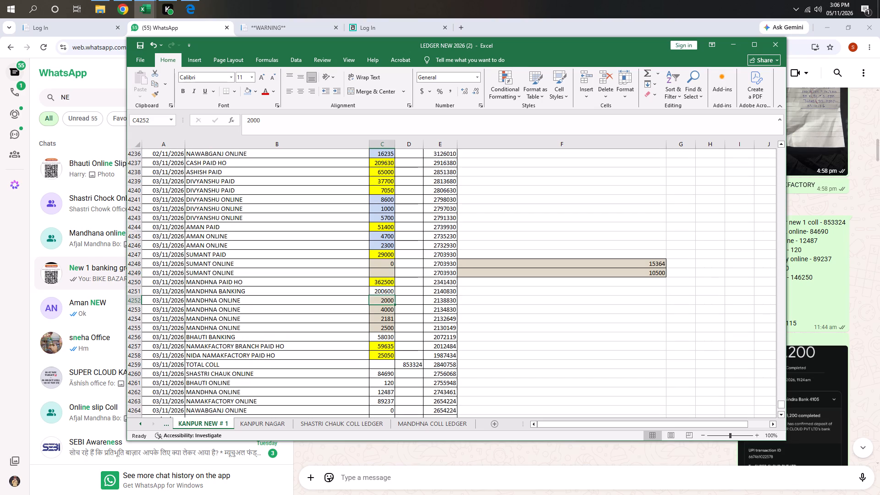
left_click(372, 311, "ctrl")
left_click(375, 319, "ctrl")
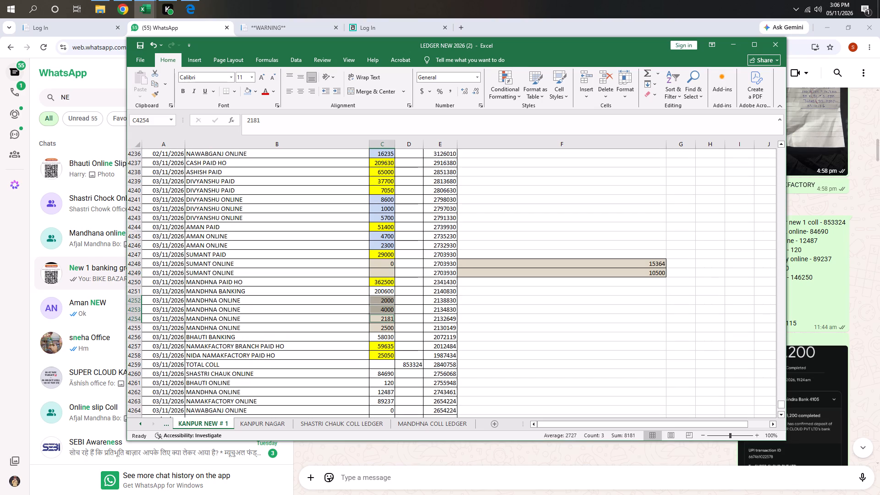
left_click(375, 324, "ctrl")
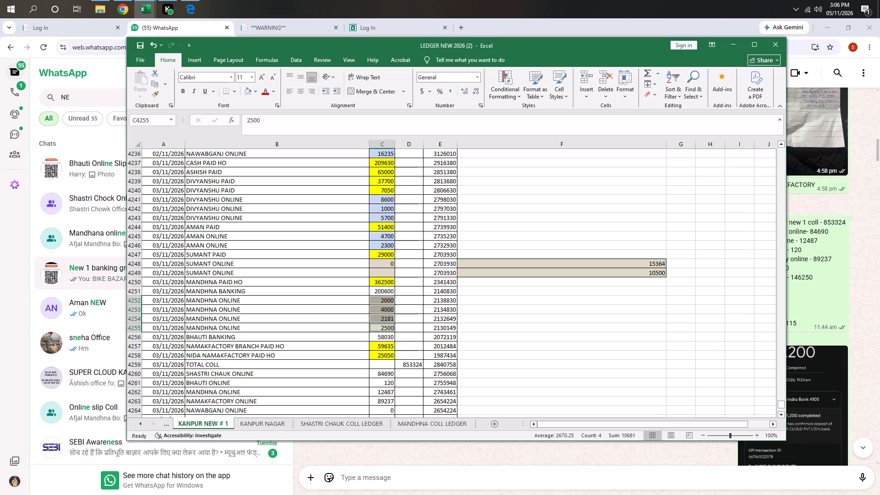
scroll(814, 285, "down", 5)
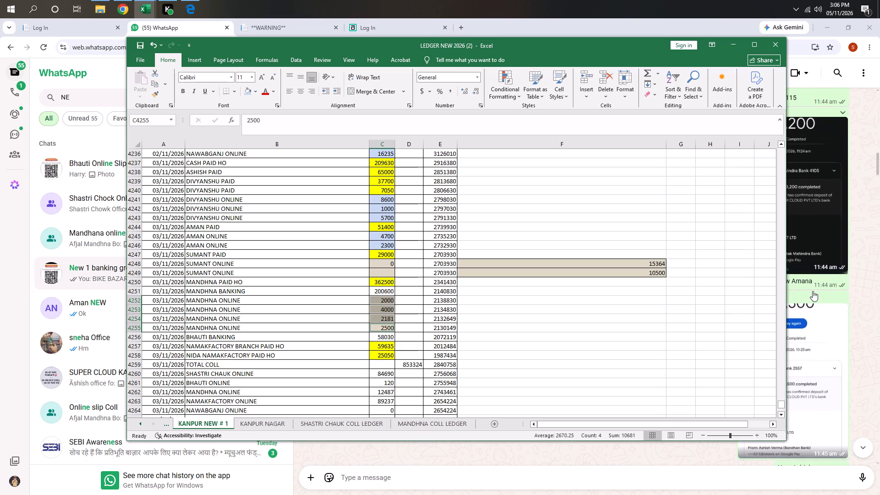
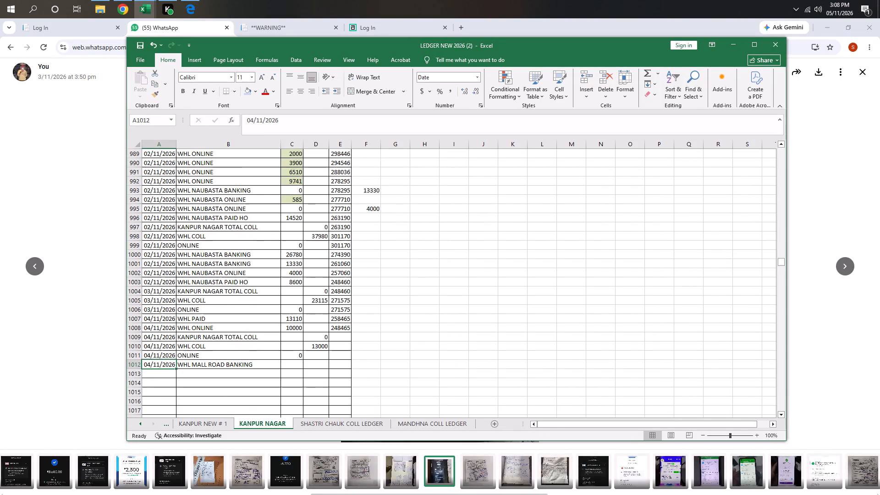
Select the WHL NAUBASTA ONLINE description and amount in B1002:C1002 of the KANPUR NAGAR ledger.
left_click_drag(285, 274, 264, 276)
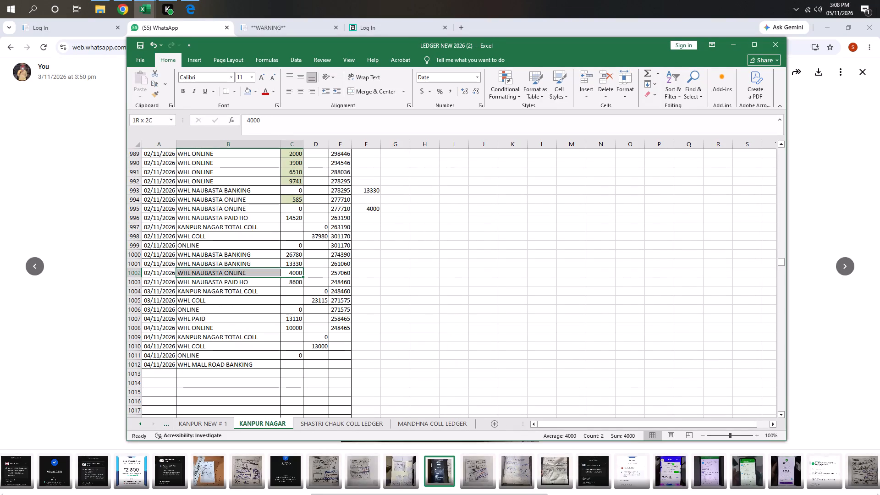
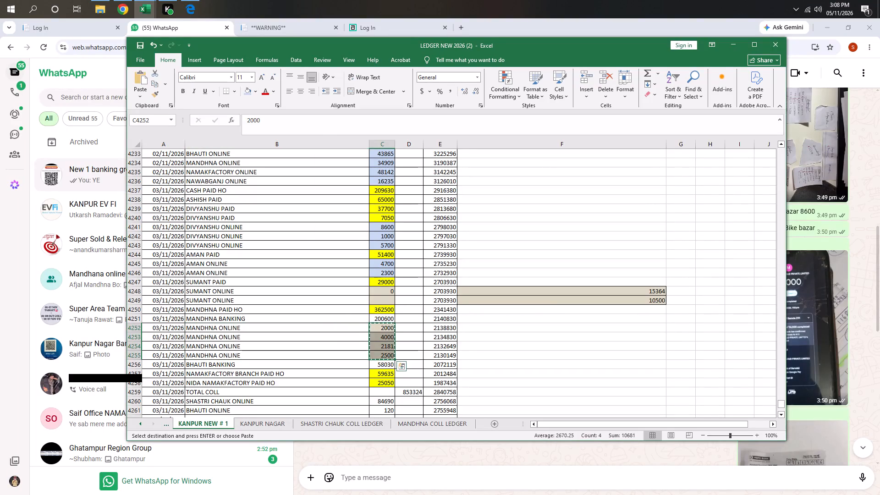
Paste the copied 03/11/2026 MANDHNA ONLINE amounts from C4252:C4255 into F4252:F4255 of the same rows.
left_click(476, 330)
key("ctrl+v")
Set the four 03/11/2026 MANDHNA ONLINE amounts in C4252:C4255 to 0.
left_click_drag(386, 330, 386, 330)
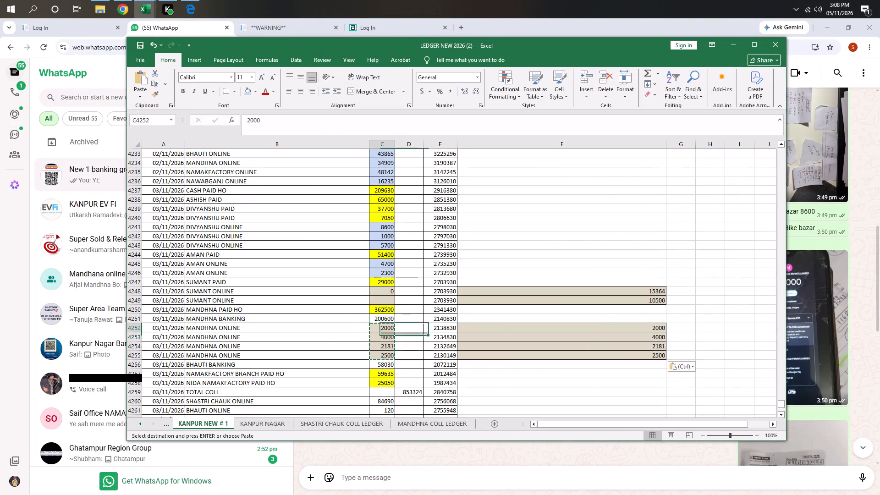
left_click_drag(386, 330, 384, 357)
key("0")
left_click(408, 375)
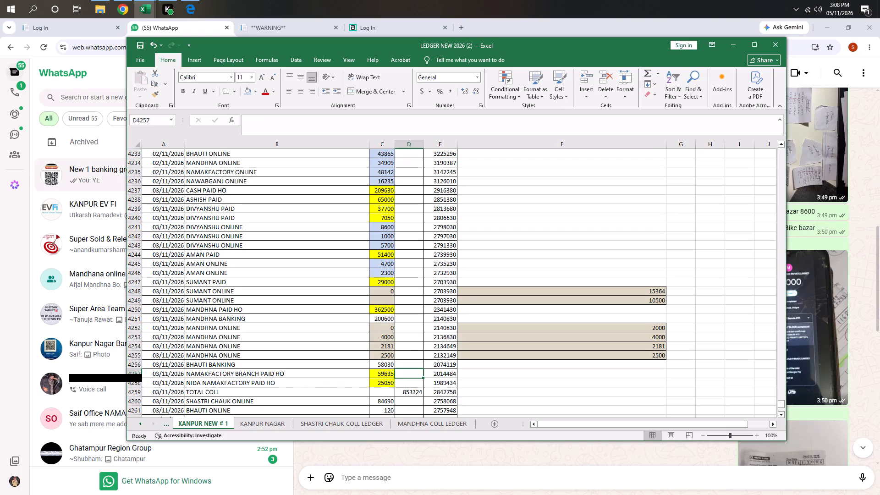
left_click(434, 385)
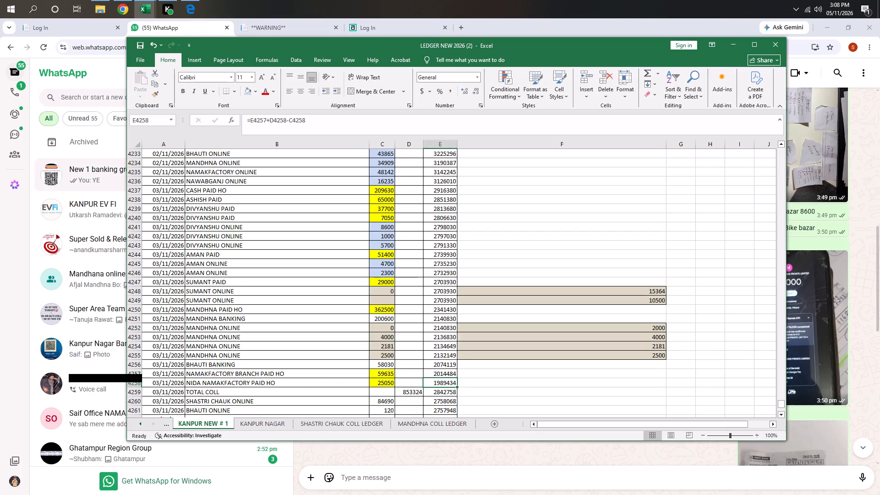
scroll(394, 379, "down", 2)
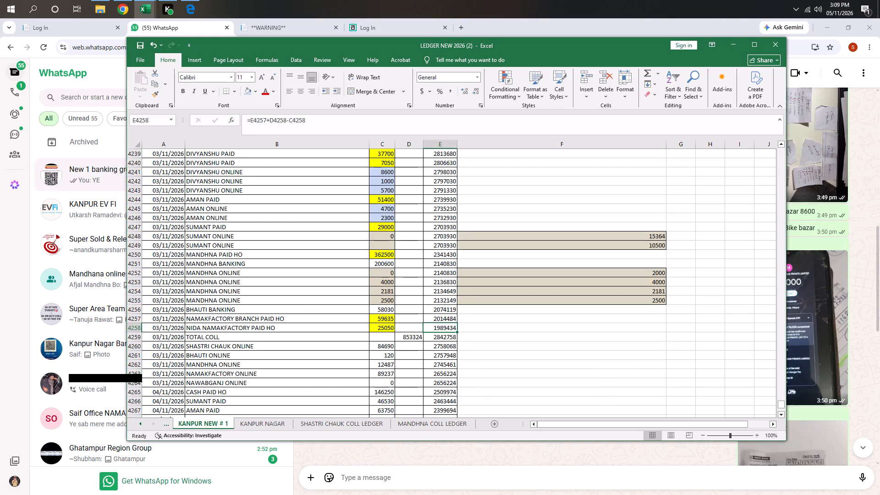
left_click_drag(384, 283, 383, 298)
key("0")
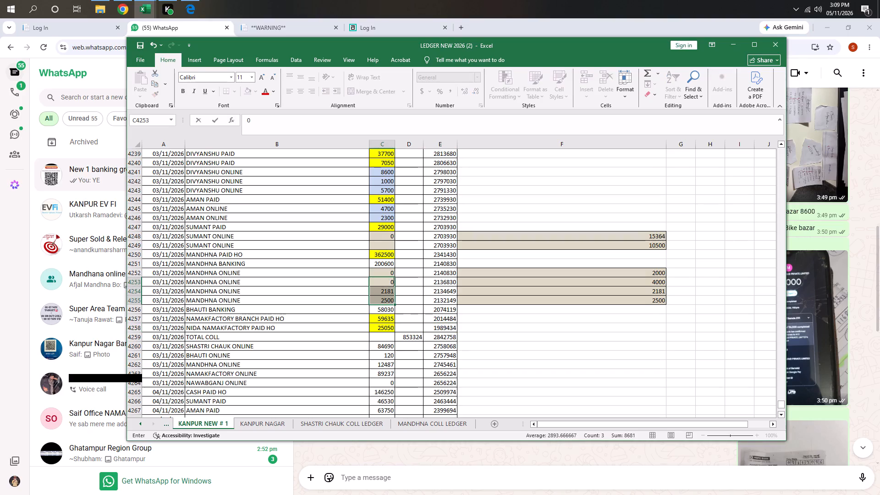
left_click(380, 297)
left_click(383, 290)
key("0")
left_click(384, 302)
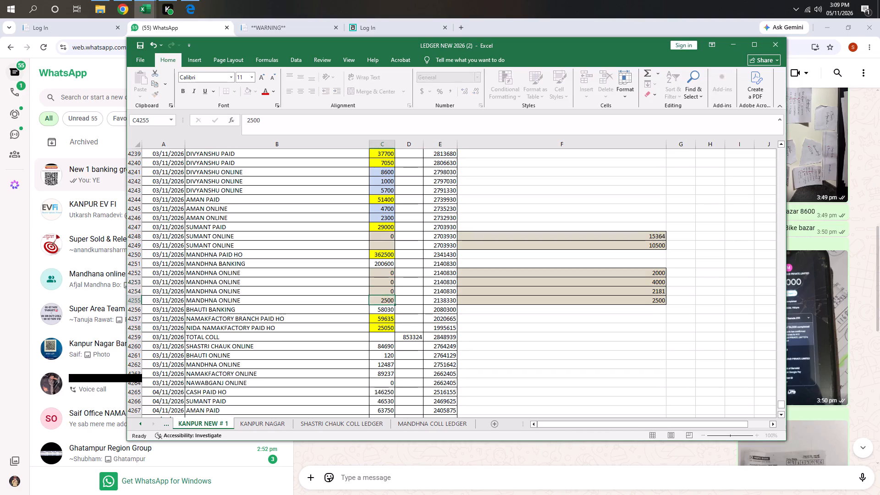
key("0")
left_click(348, 350)
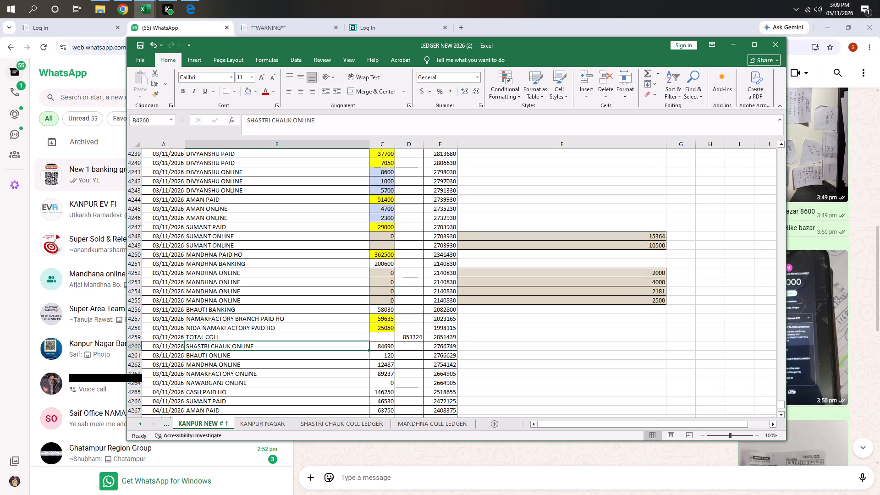
Review the 03/11/2026 and 04/11/2026 entries in the KANPUR NEW ledger, comparing marked and unmarked amounts and running balances.
scroll(364, 334, "down", 1)
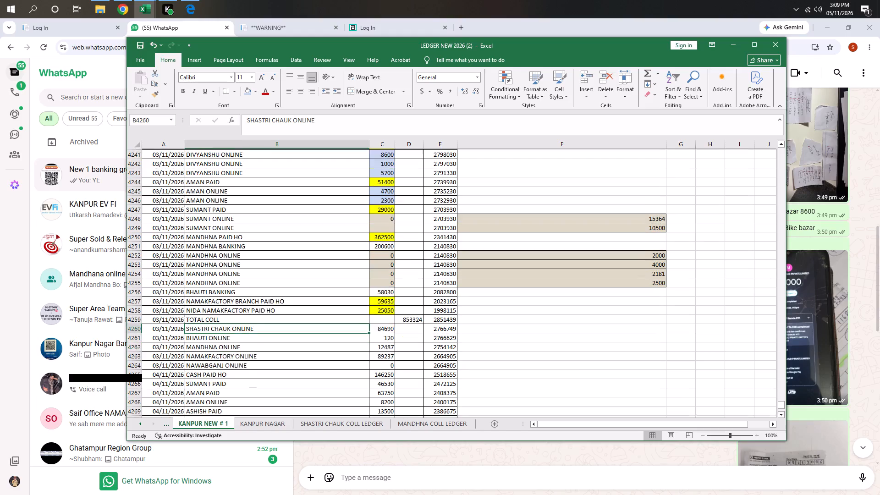
scroll(370, 333, "up", 2)
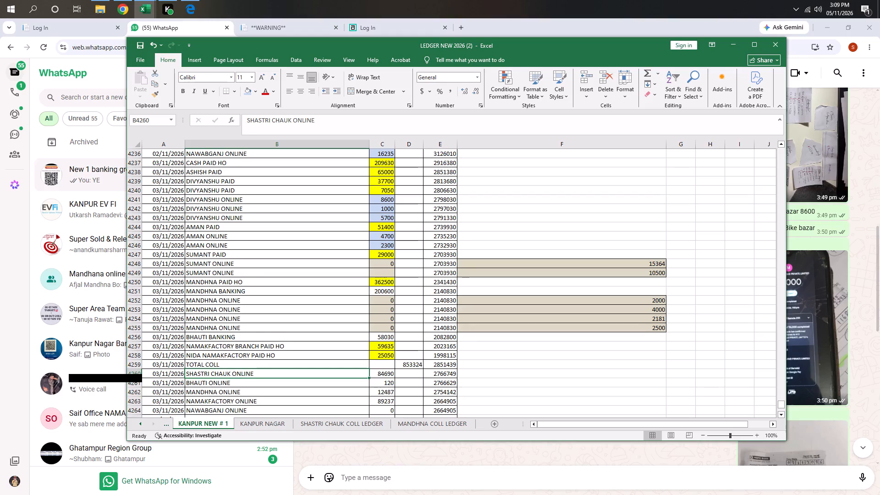
scroll(375, 347, "down", 1)
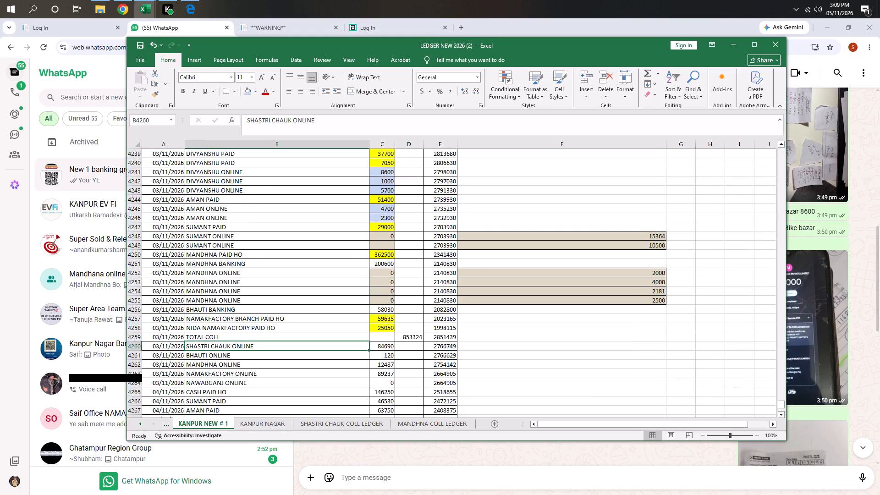
scroll(373, 348, "down", 2)
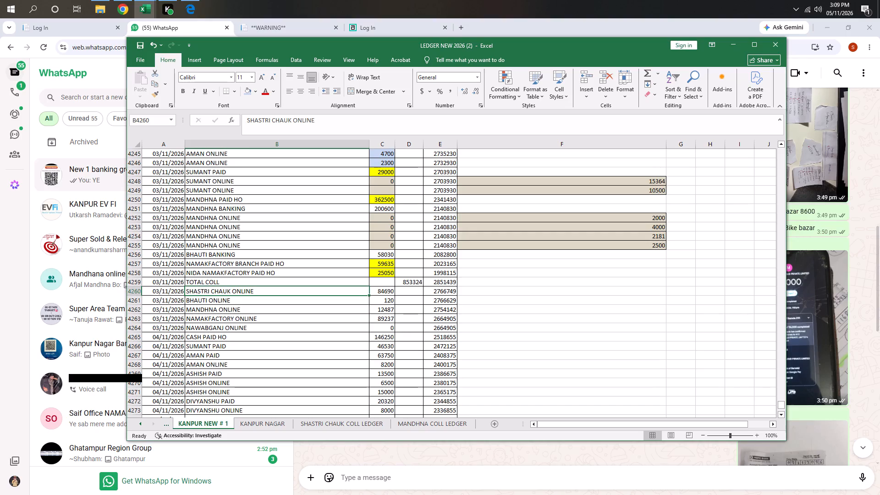
scroll(385, 330, "down", 6)
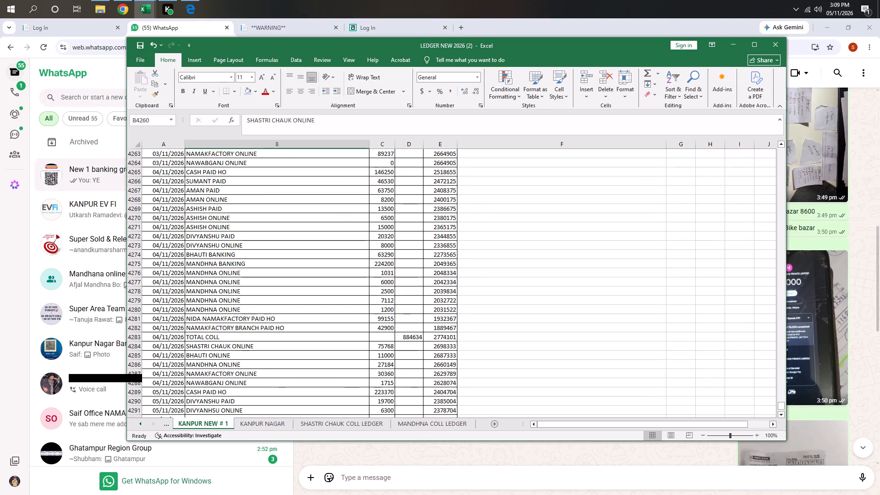
left_click(440, 330)
key("shift+space")
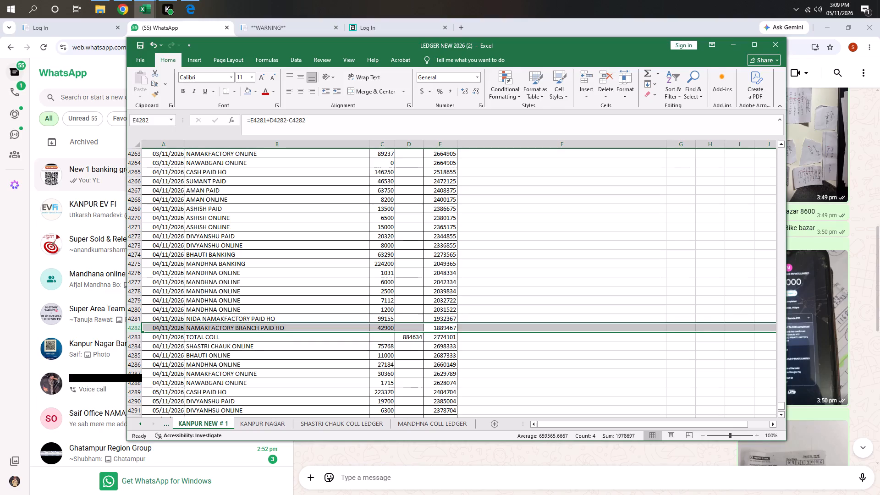
left_click(473, 345)
left_click(434, 328)
scroll(409, 349, "up", 1)
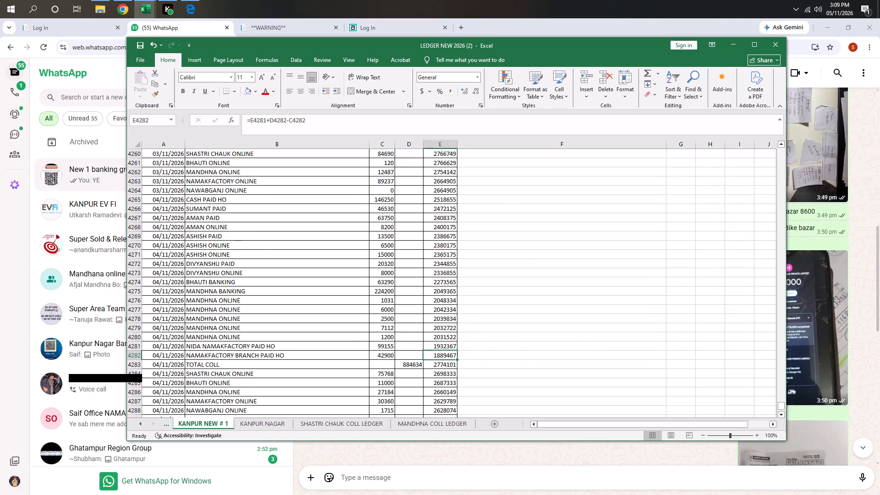
scroll(408, 367, "up", 2)
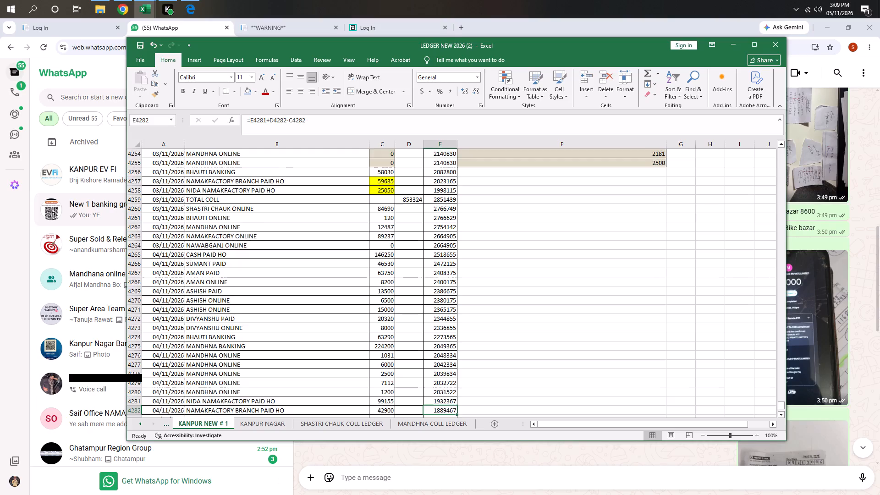
scroll(419, 359, "down", 1)
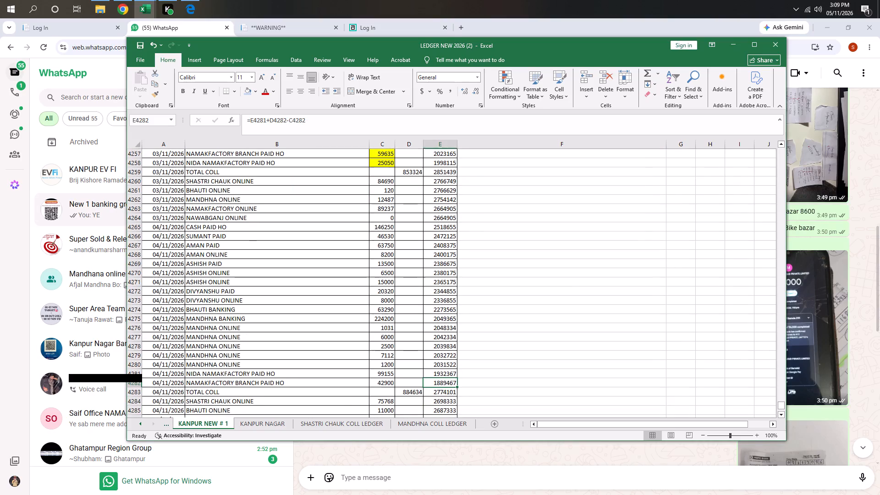
scroll(396, 371, "up", 5)
scroll(501, 360, "up", 1)
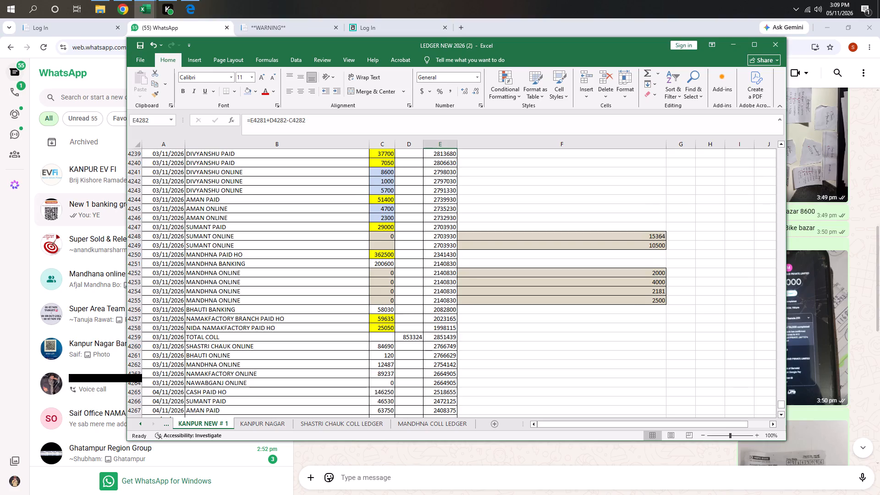
scroll(501, 360, "down", 8)
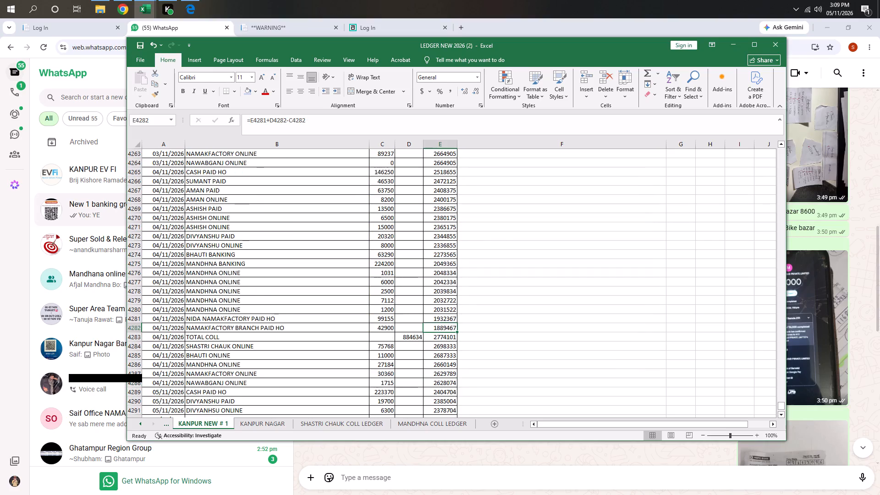
scroll(412, 350, "up", 3)
Fill the 04/11/2026 PAID amounts in C4265:C4267, C4269, C4272 and C4281:C4282 with light blue.
left_click(297, 261)
left_click(354, 253)
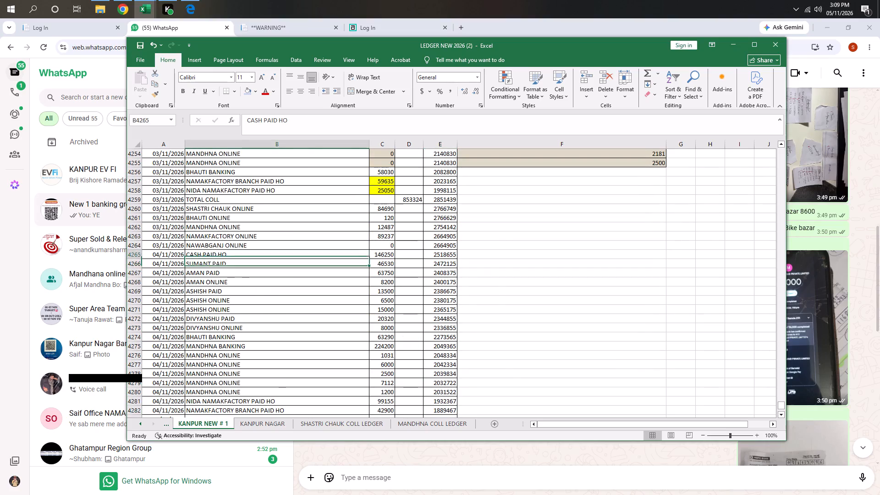
left_click(367, 253)
key("shift+space")
left_click(373, 254)
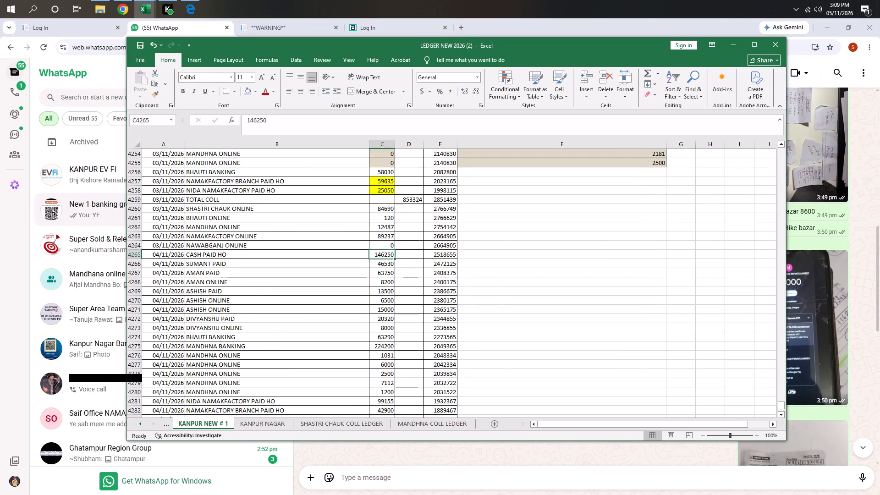
left_click(372, 264, "ctrl")
left_click(378, 271, "ctrl")
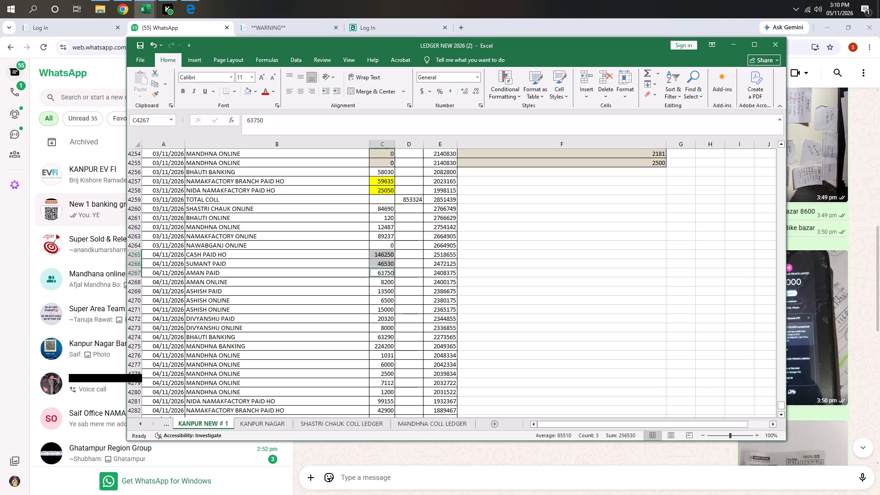
left_click(379, 291, "ctrl")
left_click(385, 318, "ctrl")
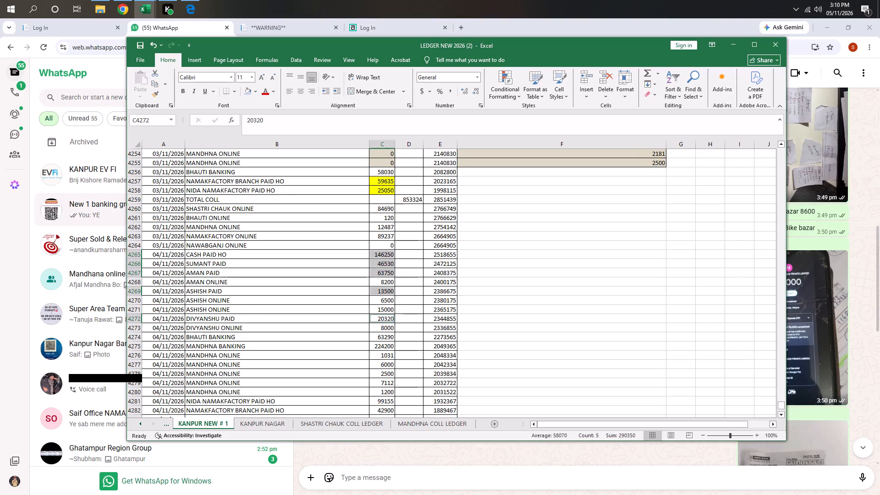
scroll(277, 338, "down", 2)
left_click(386, 350, "ctrl")
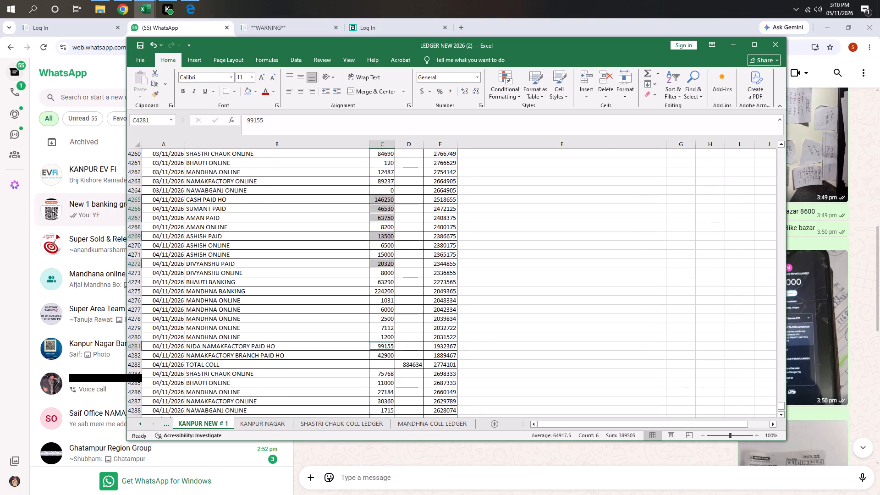
left_click(381, 357, "ctrl")
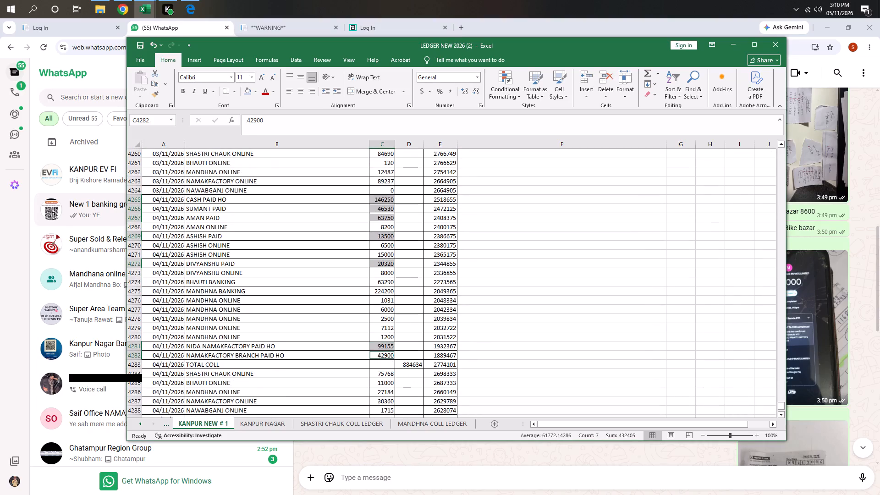
left_click(244, 94)
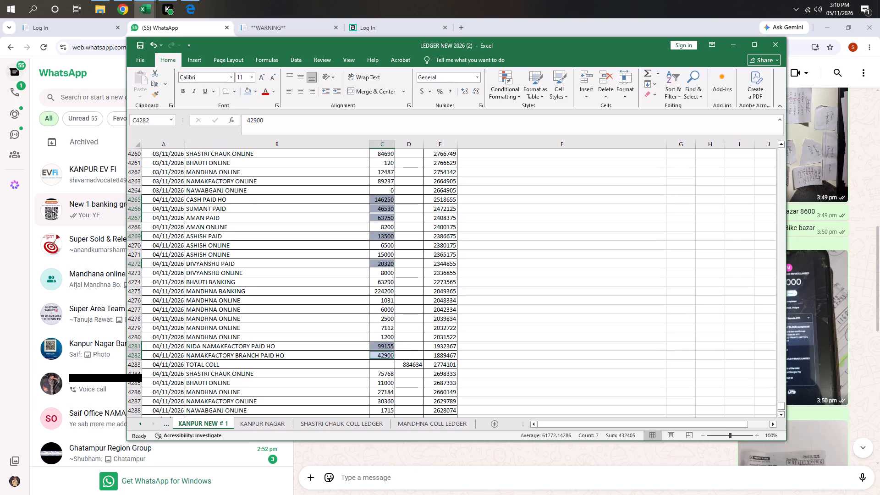
Look through the entries from the 03/11/2026 TOTAL COLL row down to the last 05/11/2026 rows.
scroll(386, 218, "up", 1)
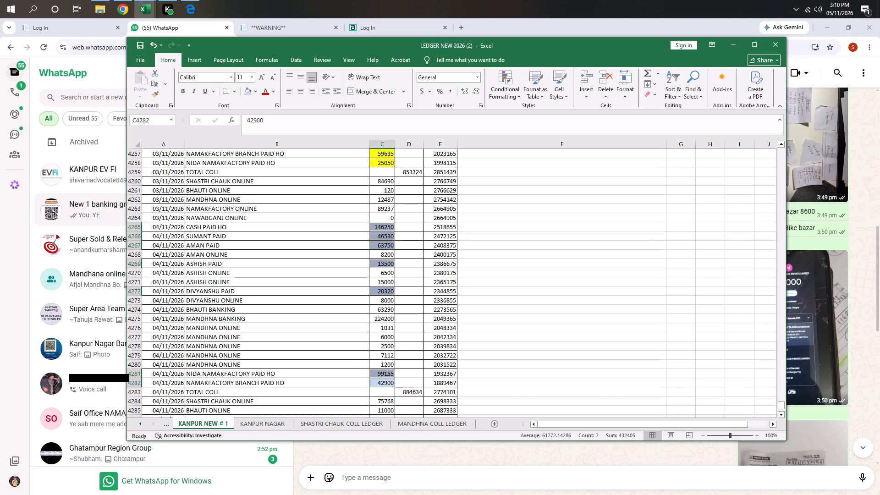
left_click(401, 174)
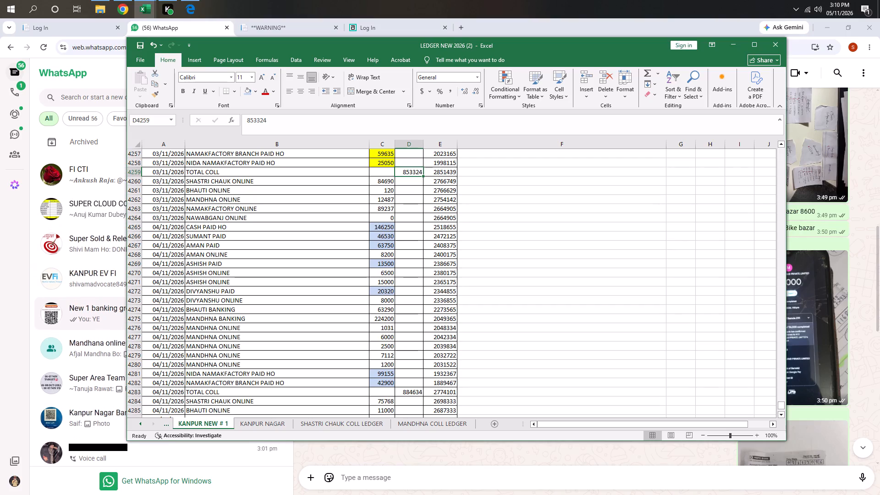
scroll(320, 367, "down", 10)
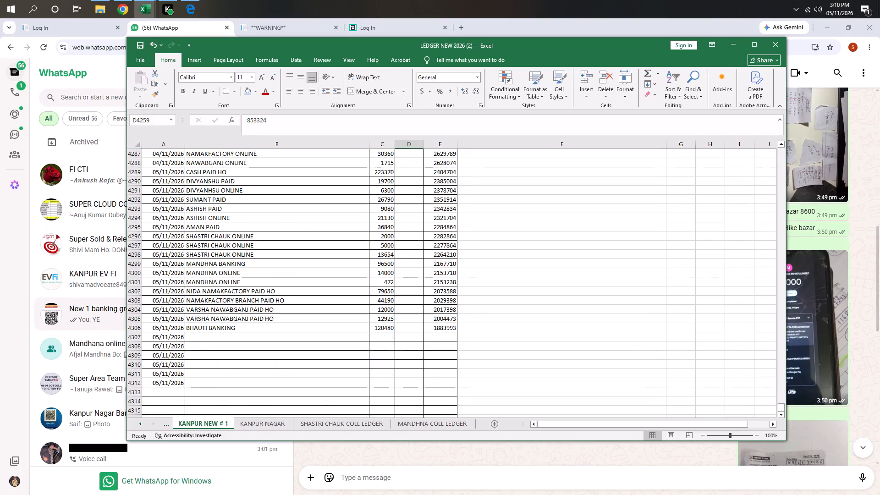
scroll(374, 348, "up", 2)
scroll(374, 348, "down", 3)
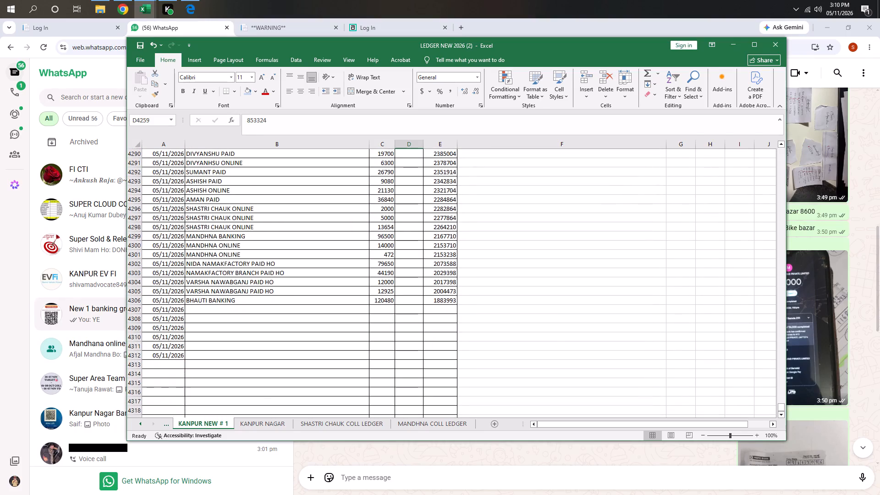
scroll(386, 310, "up", 16)
scroll(393, 311, "down", 8)
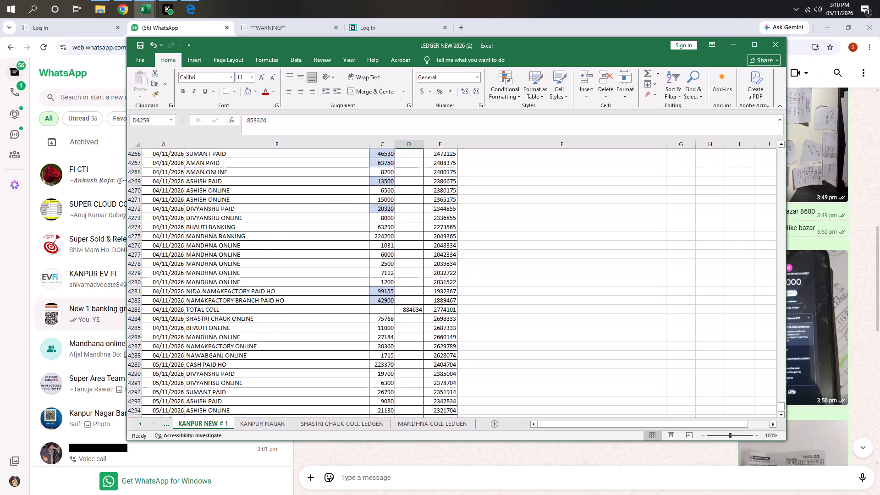
scroll(418, 342, "down", 6)
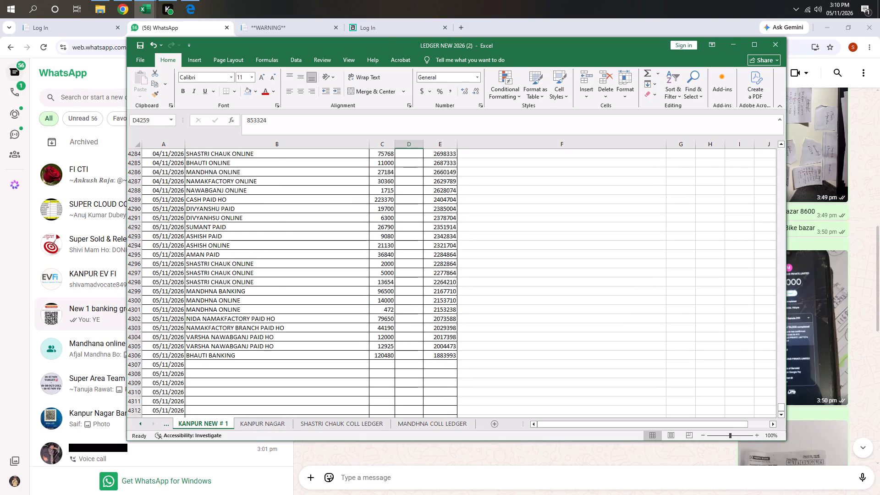
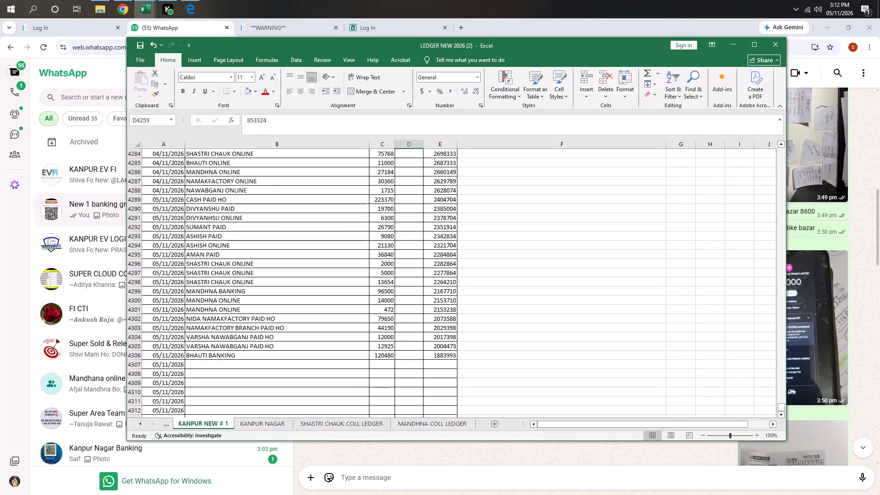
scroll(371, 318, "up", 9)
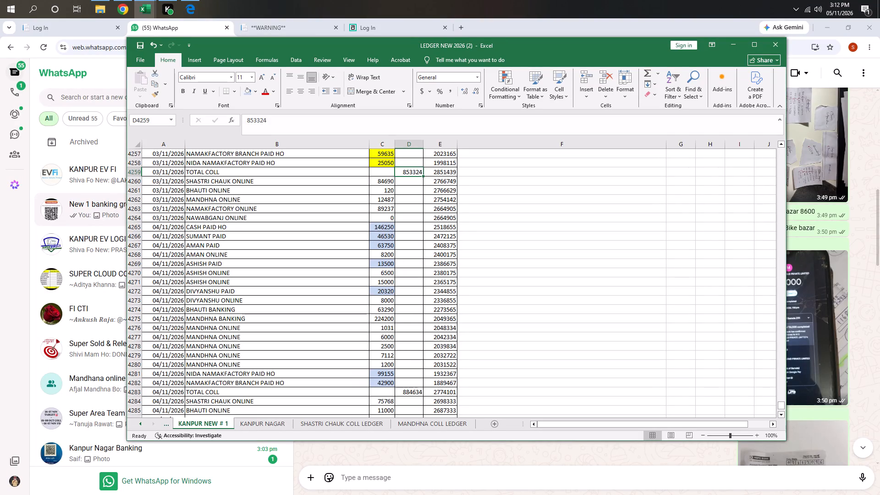
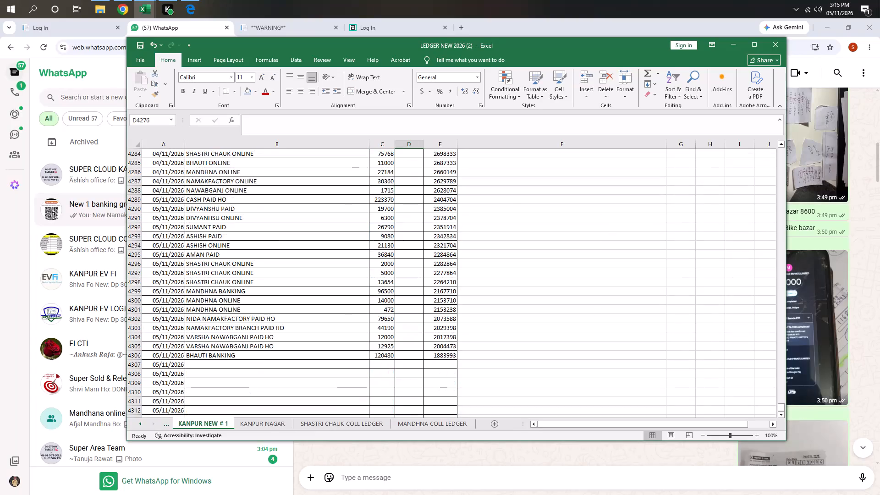
Add a SUMANT ONLINE entry of 15364 in the first empty 05/11/2026 row, 4307, of the KANPUR NEW ledger.
scroll(392, 304, "down", 1)
left_click(334, 336)
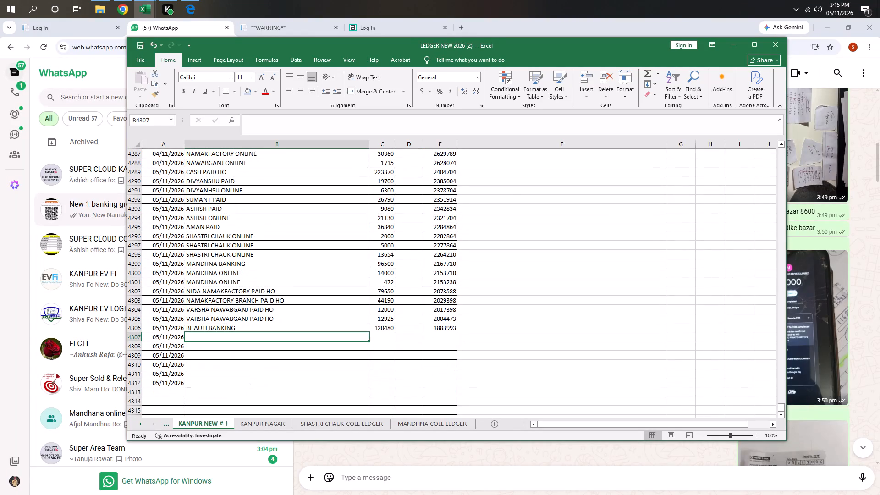
scroll(355, 335, "up", 15)
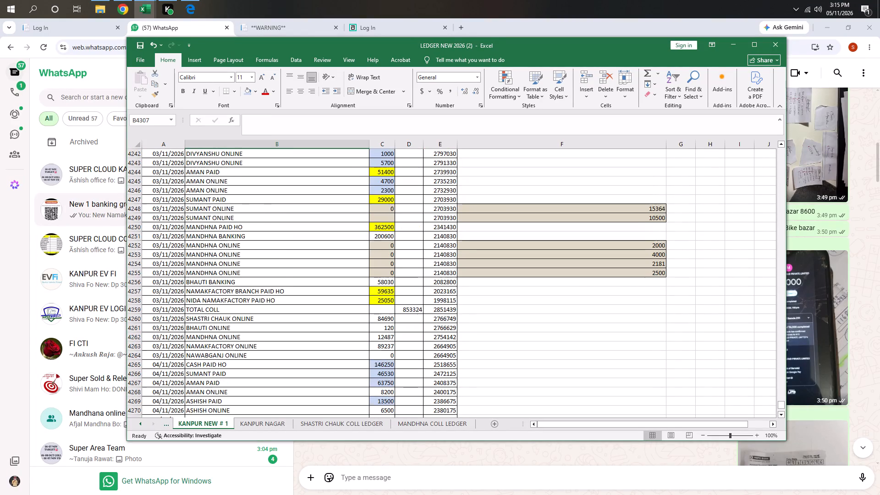
scroll(465, 338, "up", 2)
scroll(390, 278, "up", 1)
scroll(390, 278, "down", 6)
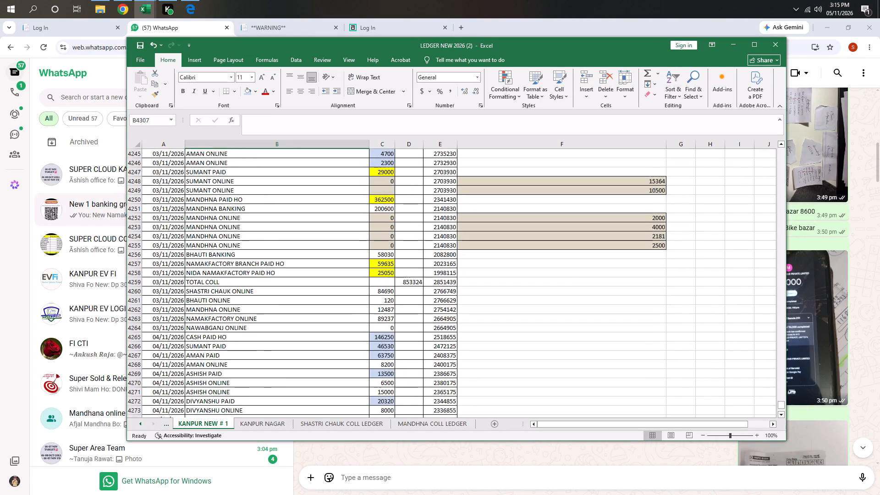
scroll(390, 278, "down", 6)
scroll(394, 333, "down", 7)
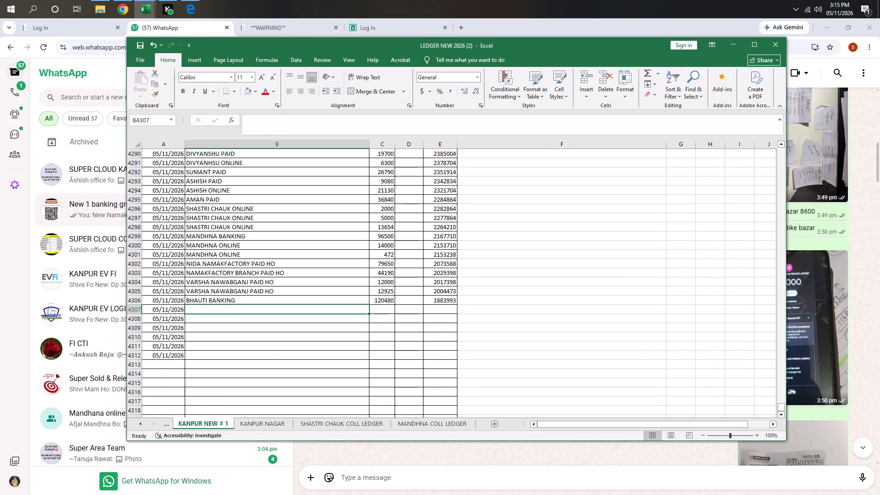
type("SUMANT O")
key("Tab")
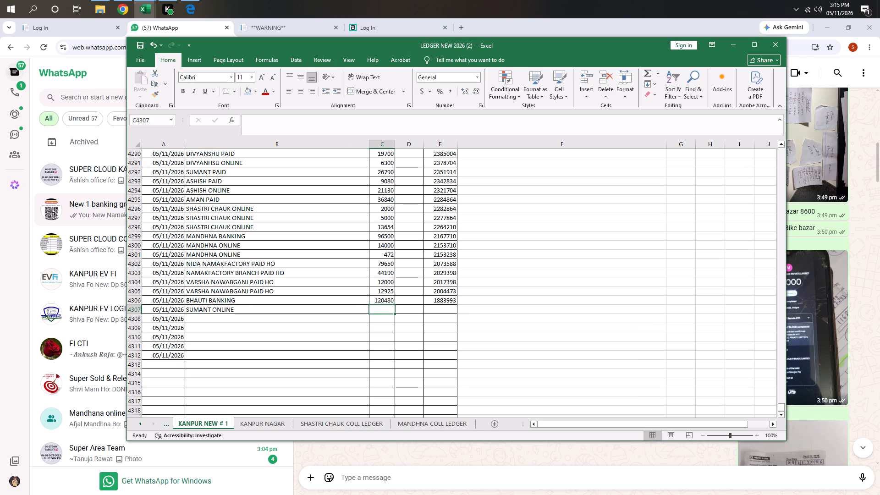
scroll(327, 342, "up", 16)
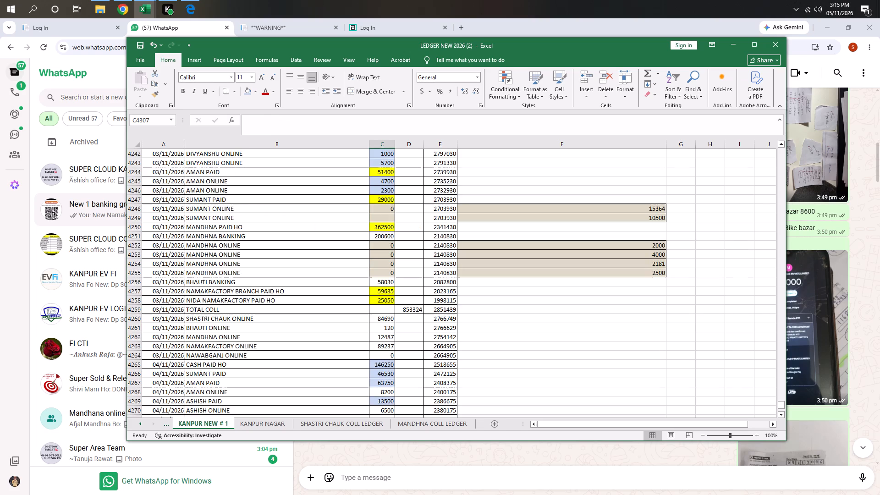
scroll(601, 291, "down", 15)
scroll(601, 292, "up", 16)
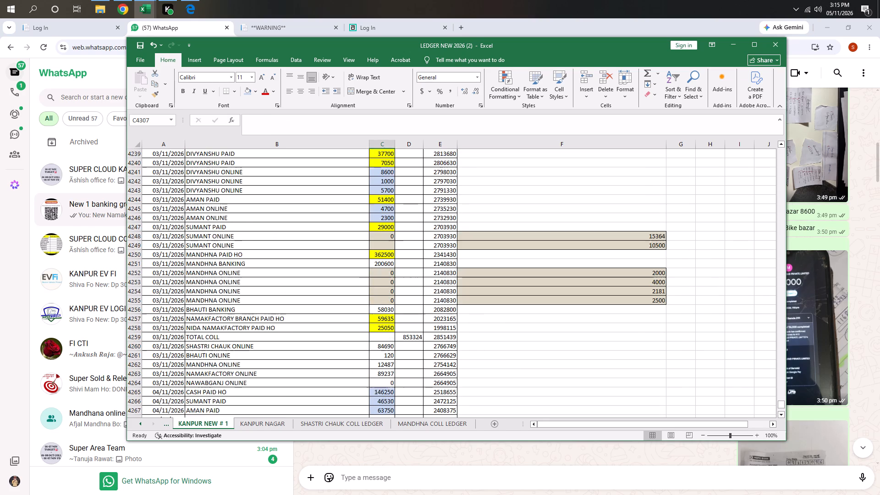
scroll(601, 292, "down", 19)
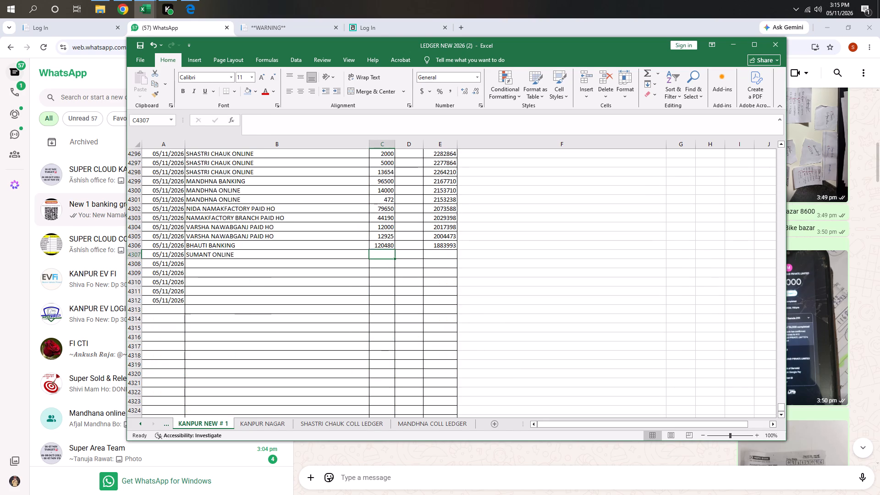
type("15364")
key("Return")
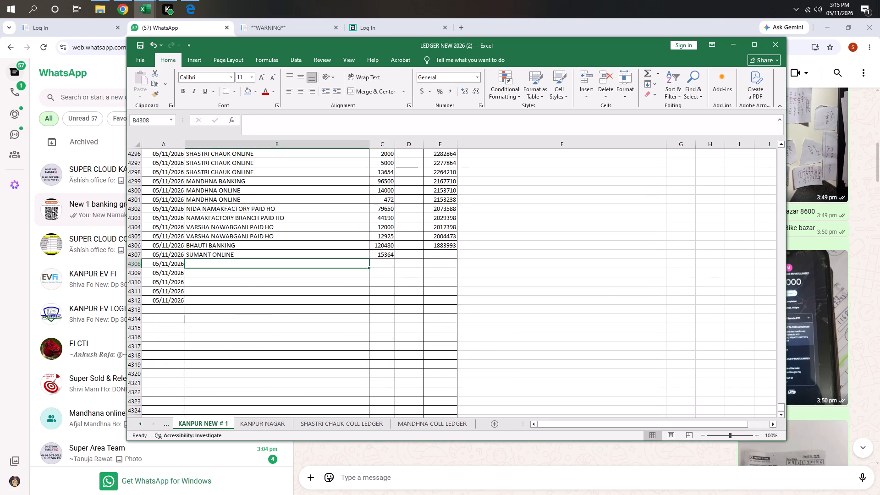
Enter 10500 as the amount in row 4308 and copy the SUMANT ONLINE description down from row 4307.
key("Right")
type("10500")
scroll(602, 296, "up", 6)
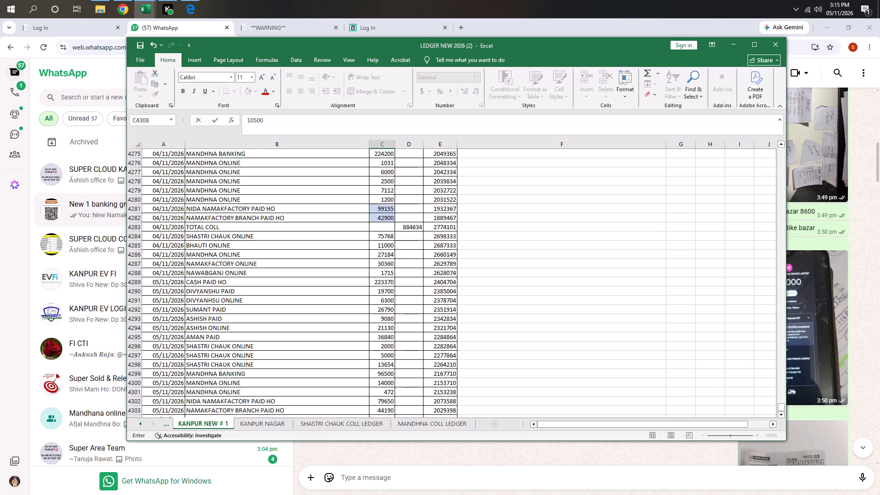
scroll(602, 296, "up", 12)
scroll(602, 296, "down", 14)
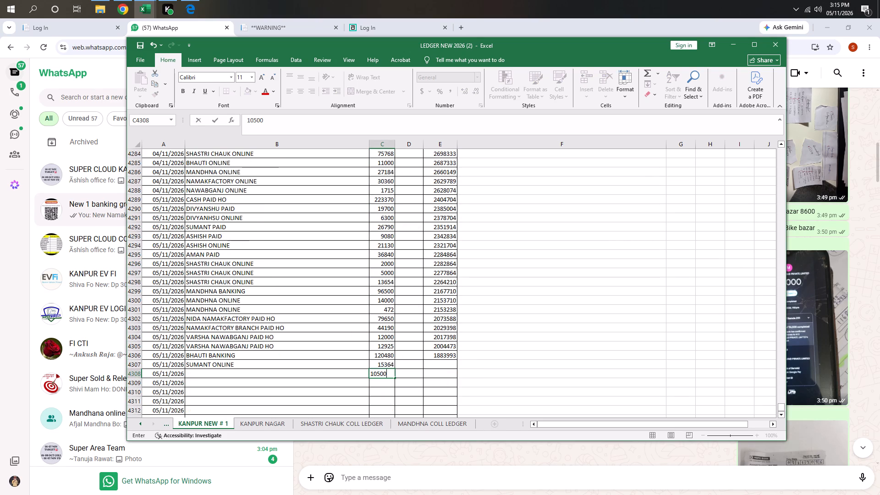
left_click(243, 374)
left_click(248, 366)
left_click(249, 368)
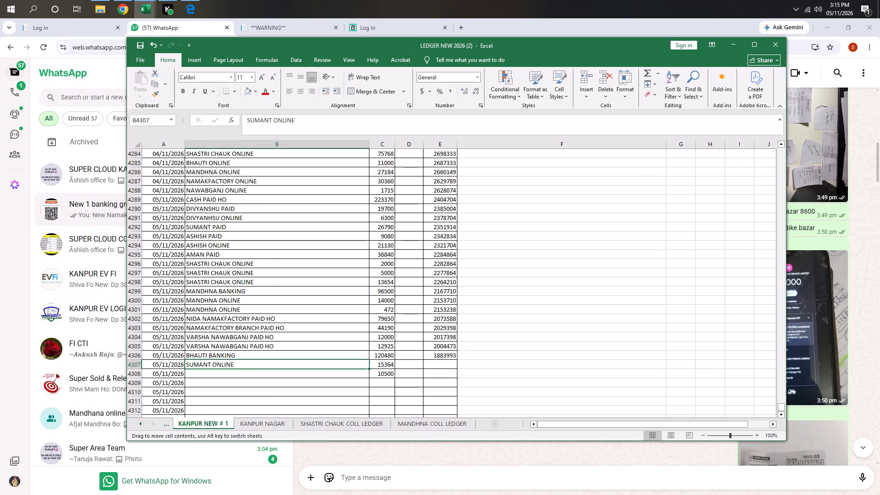
left_click_drag(249, 367, 249, 372)
left_click_drag(249, 366, 248, 376)
key("ctrl+d")
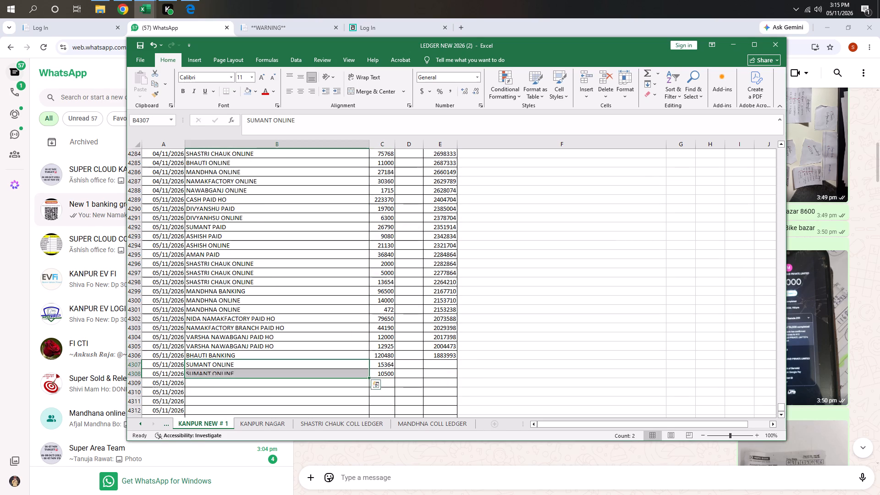
Extend the description in row 4307 to read SUMANT ONLINE 2 NOV.
triple_click(246, 367)
key("space")
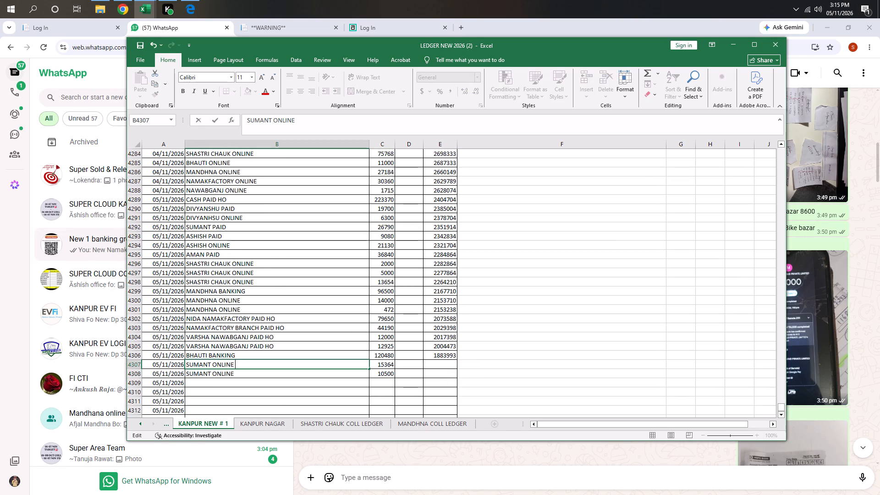
type("2NOB")
key("space")
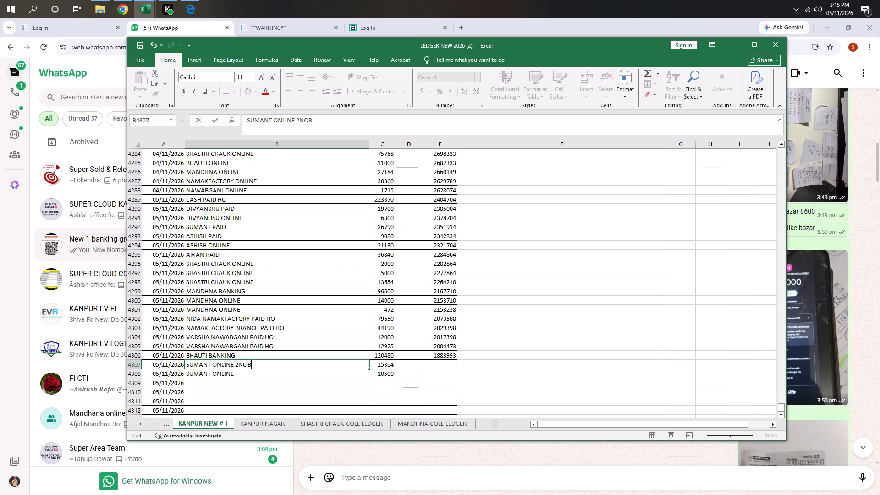
key("BackSpace")
key("BackSpace")
key("BackSpace")
key("BackSpace")
key("space")
type("NOV")
key("space")
key("Return")
Copy the SUMANT ONLINE 2 NOV description down to row 4308.
key("Up")
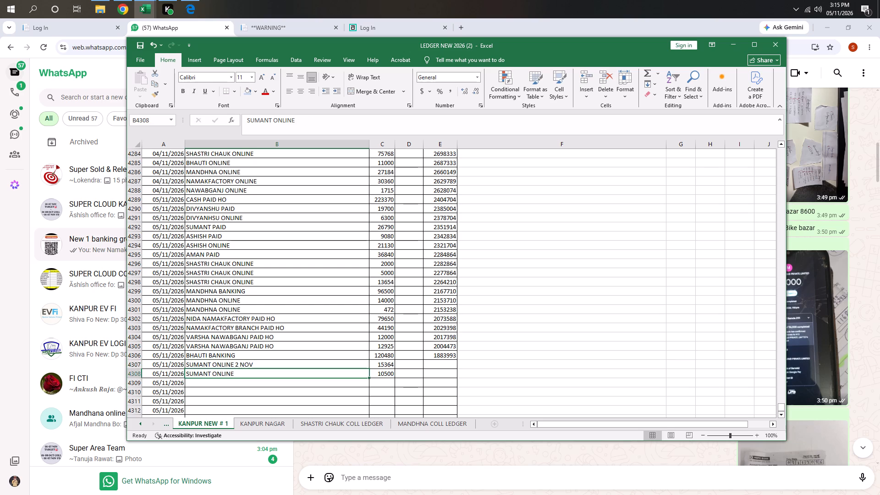
key("shift+Down")
key("ctrl+d")
Fill the running balance formula in column E down from row 4306 through row 4308.
key("Right")
key("Right")
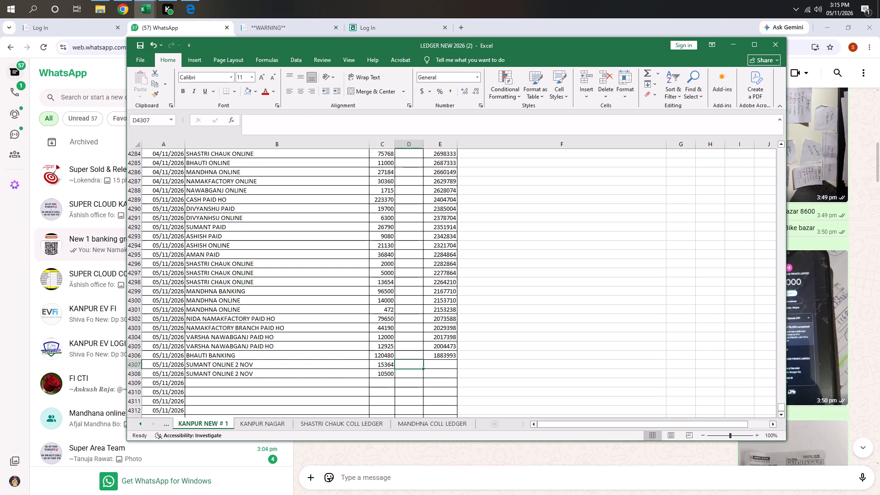
key("Up")
key("Right")
key("Right")
key("Left")
key("shift+Down")
key("shift+Down")
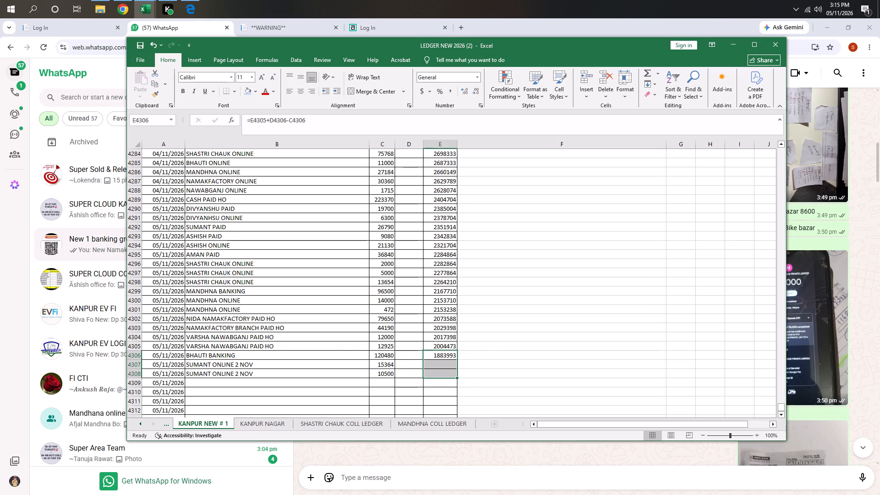
key("ctrl+d")
Copy the four set-aside MANDHNA ONLINE amounts from F4252:F4255 into the amount column at C4309:C4312.
scroll(248, 336, "up", 14)
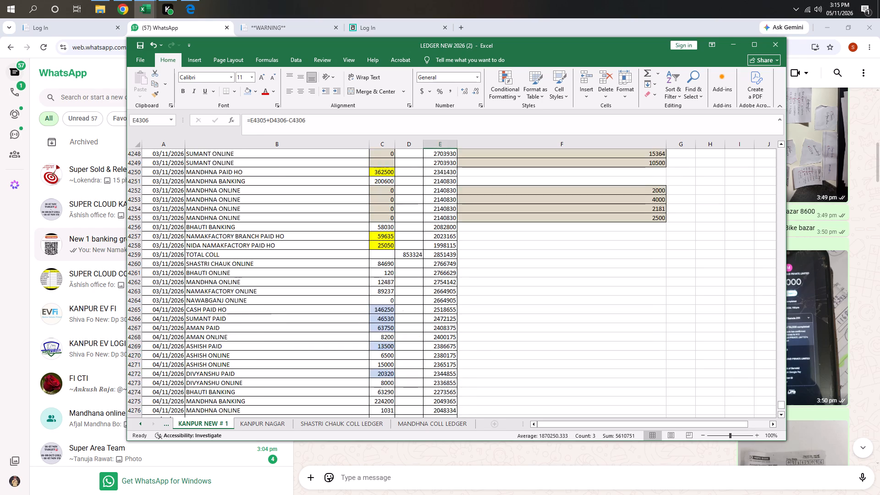
scroll(596, 323, "up", 1)
left_click_drag(659, 272, 658, 298)
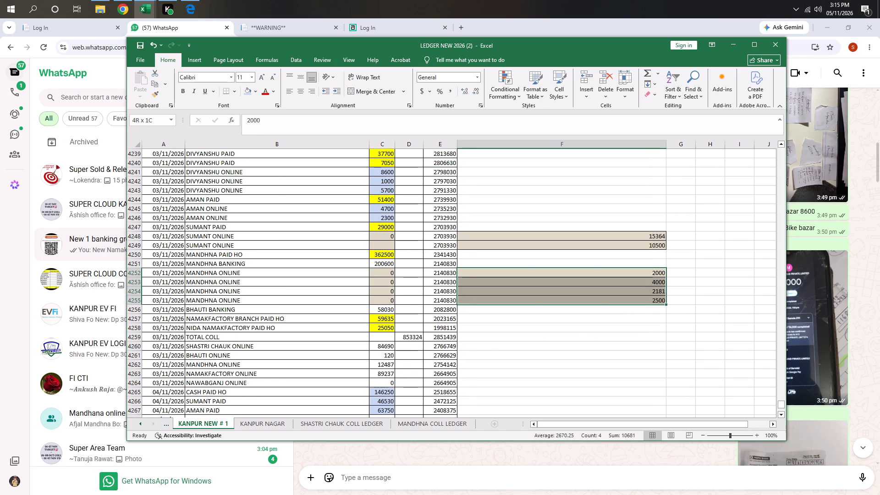
key("ctrl+c")
scroll(459, 339, "down", 14)
scroll(383, 390, "down", 3)
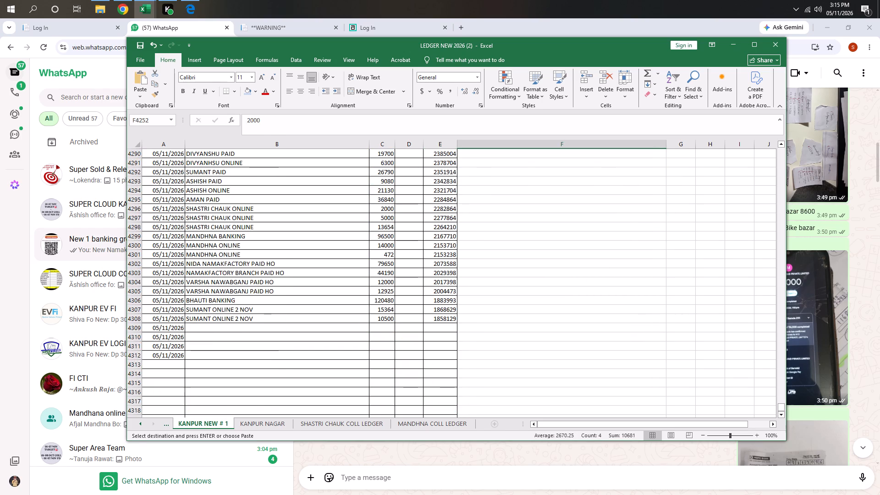
left_click(382, 332)
key("ctrl+v")
left_click(376, 368)
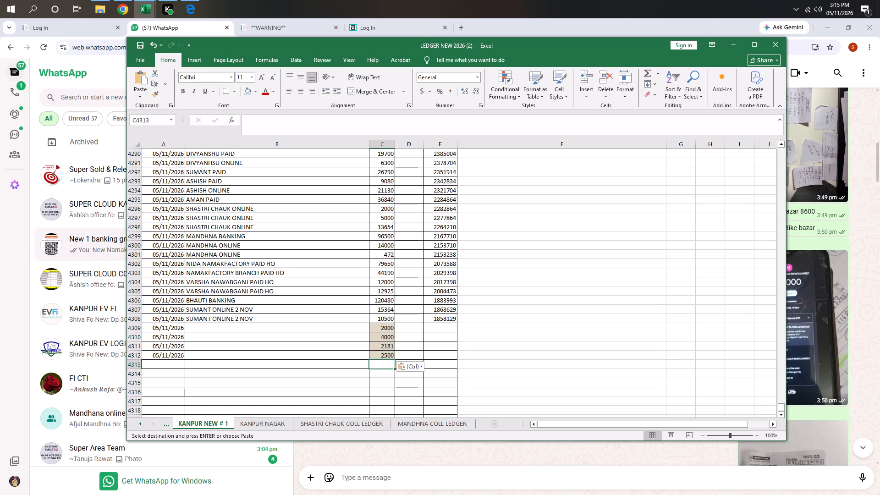
Remove the beige shading from C4309:C4312 by applying the format of an unshaded ledger cell with Format Painter.
left_click(402, 333)
left_click(159, 96)
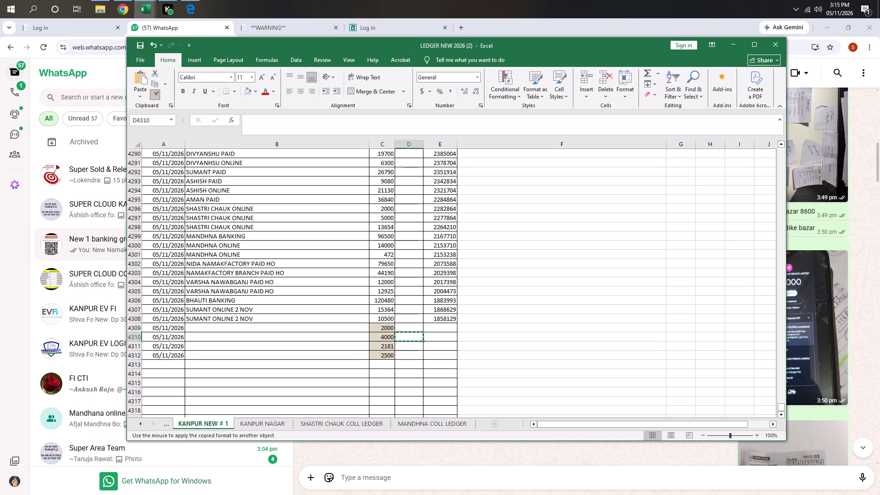
left_click_drag(384, 329, 385, 357)
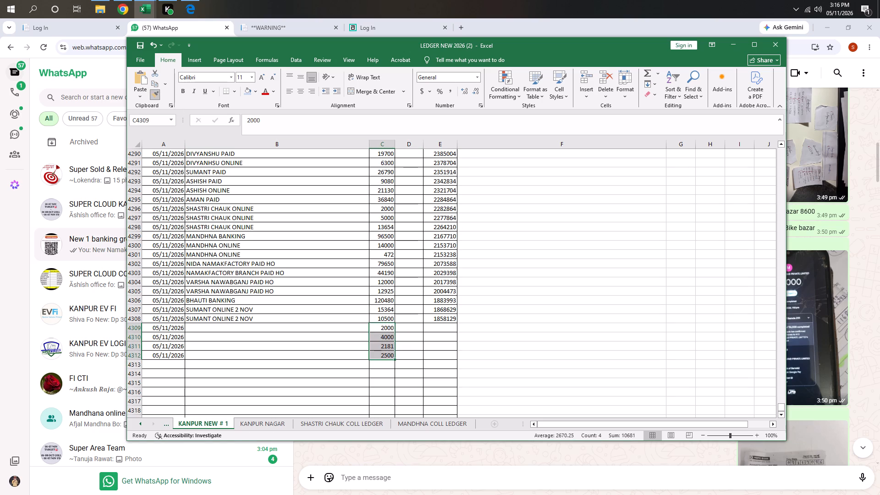
Enter the description MANDHNA ONLINE 2 NOV for the 2000 amount in row 4309.
left_click(266, 372)
left_click(264, 330)
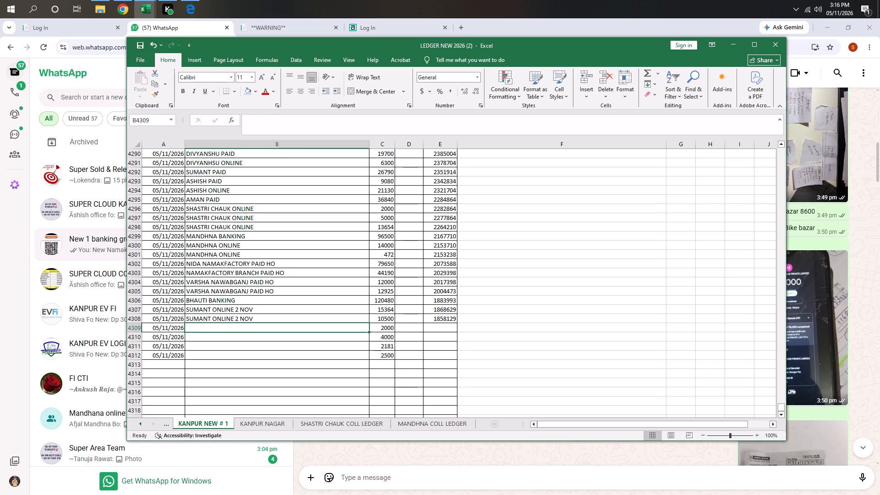
type("MANDHNA")
key("space")
type("ON")
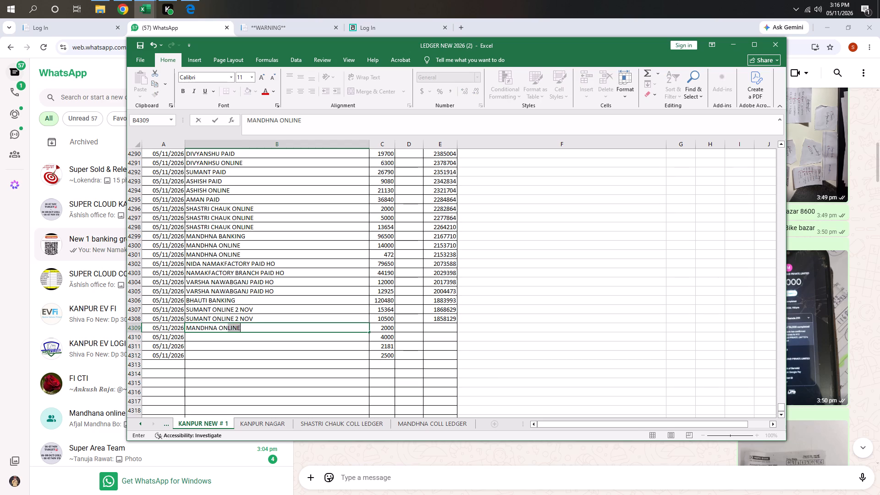
key("Down")
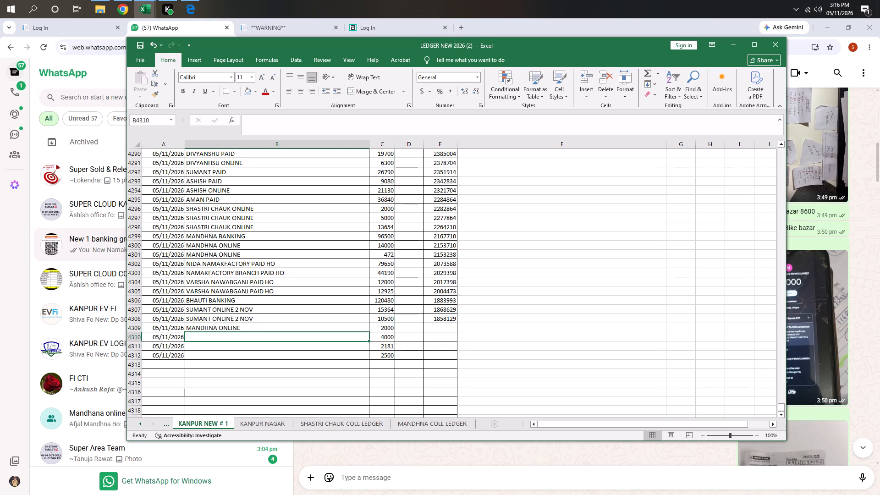
key("Up")
key("F2")
key("space")
type("3")
key("space")
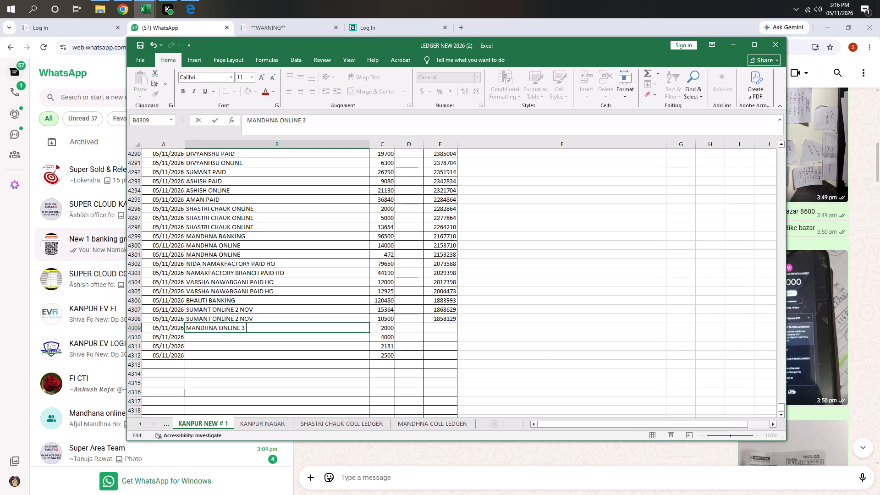
key("BackSpace")
key("BackSpace")
type("2")
key("space")
type("NOV")
key("space")
key("Return")
Fill the MANDHNA ONLINE 2 NOV description down from row 4309 through row 4312.
key("Up")
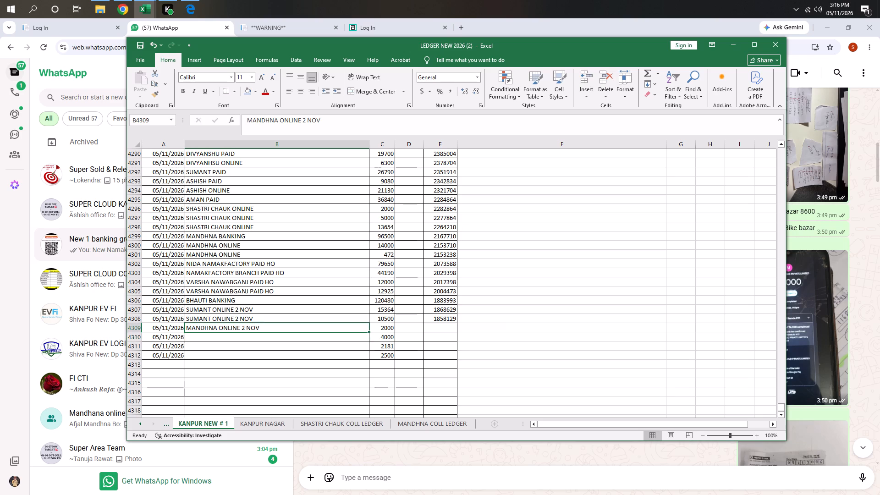
key("shift+Down")
key("shift+Down")
key("shift+Down")
key("ctrl+d")
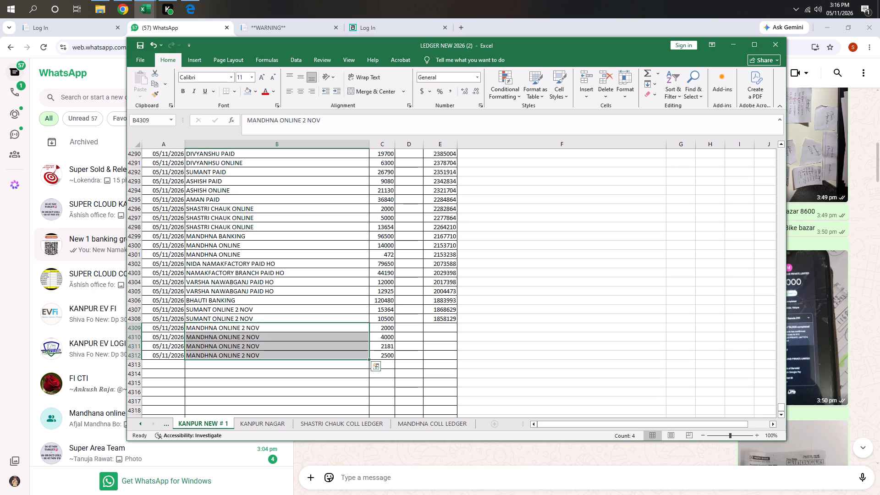
Extend the running balance formula in column E from row 4308 down to row 4312.
left_click(433, 324)
left_click(439, 321)
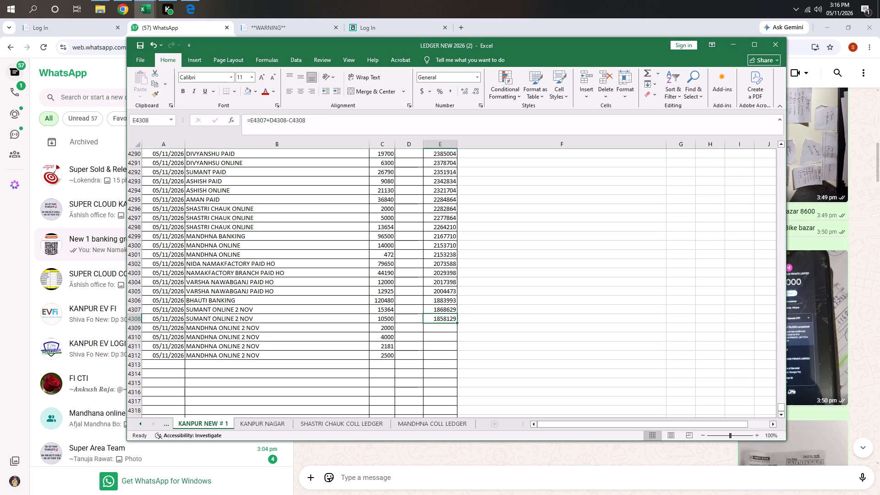
left_click_drag(455, 322, 451, 359)
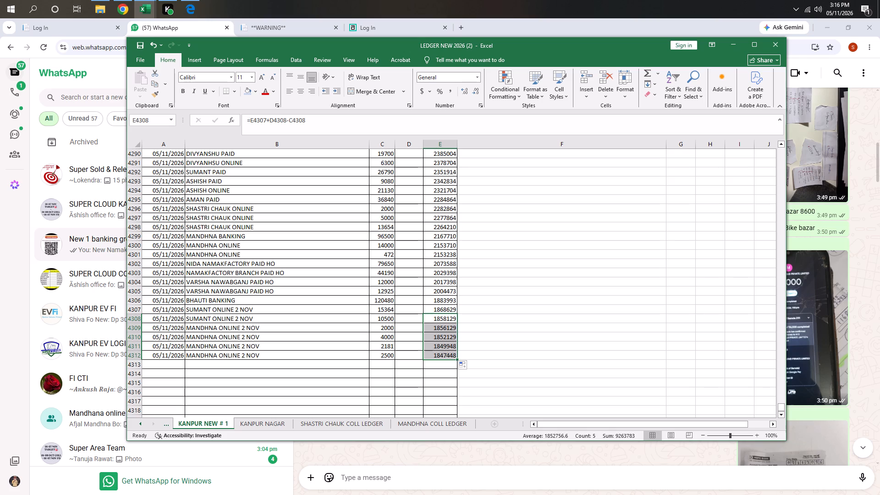
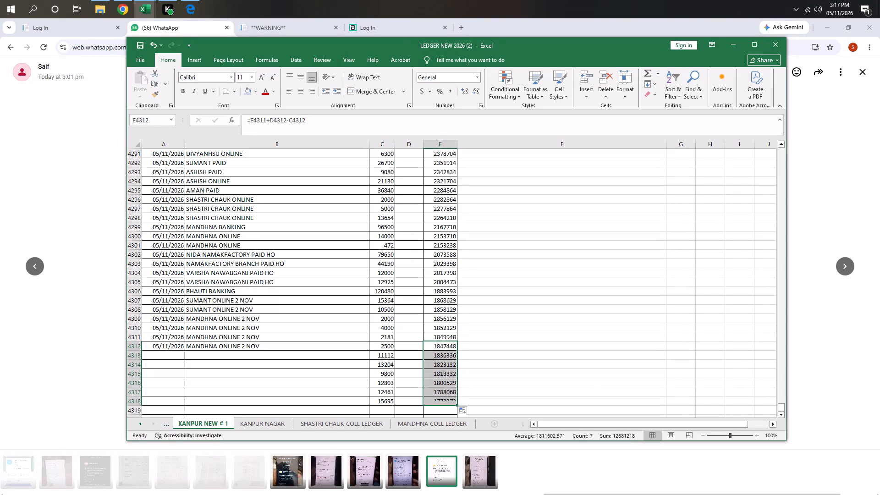
Enter the description SAIF ONLINE for the 11112 amount in row 4313.
left_click(247, 353)
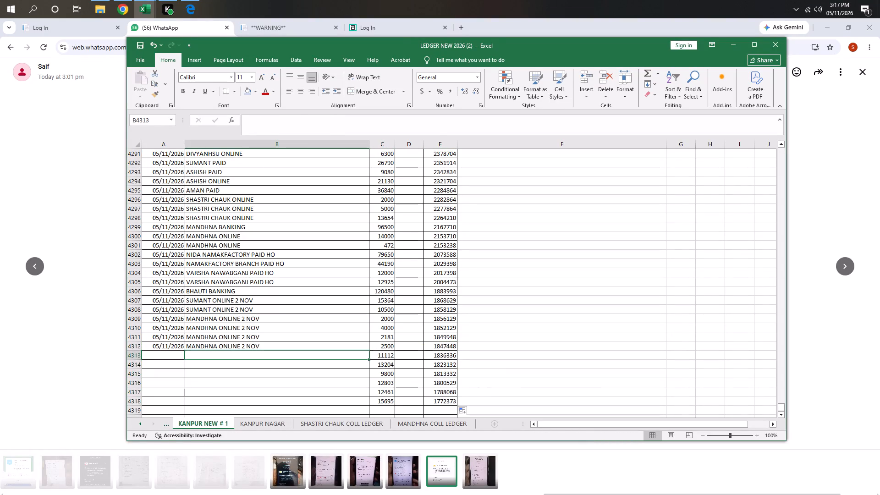
key("s")
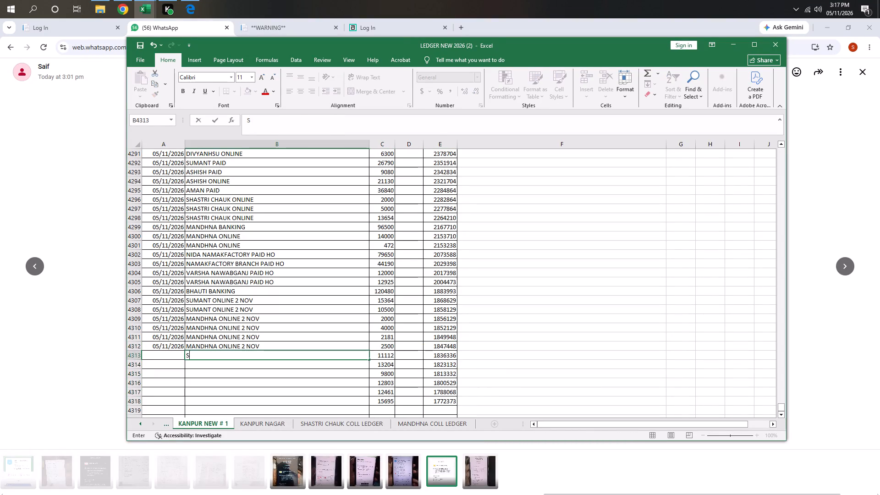
type("AIF")
key("space")
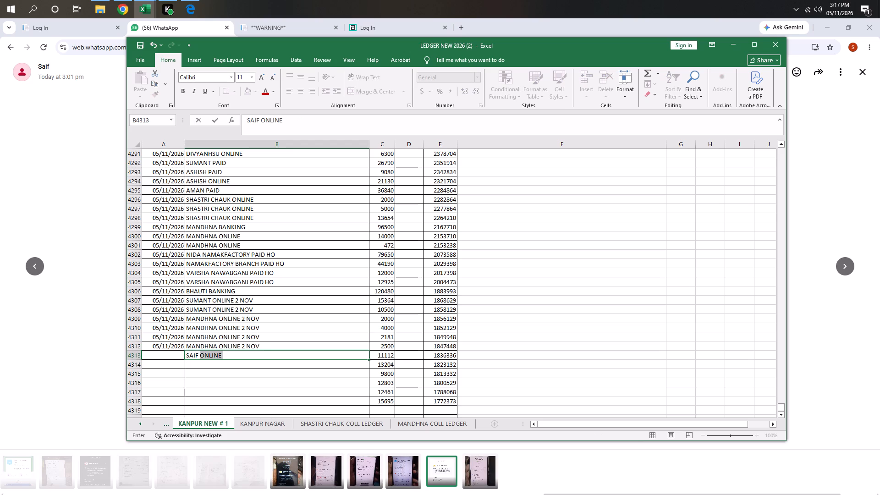
key("Down")
Fill the SAIF ONLINE description down from row 4313 through row 4318.
key("Up")
key("shift+Down")
key("shift+Down")
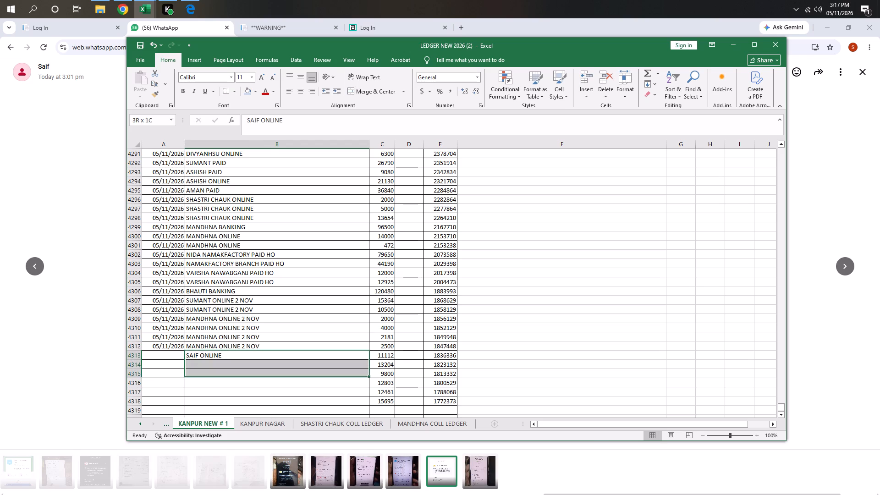
key("shift+Down")
key("shift+Down")
key("shift+Down")
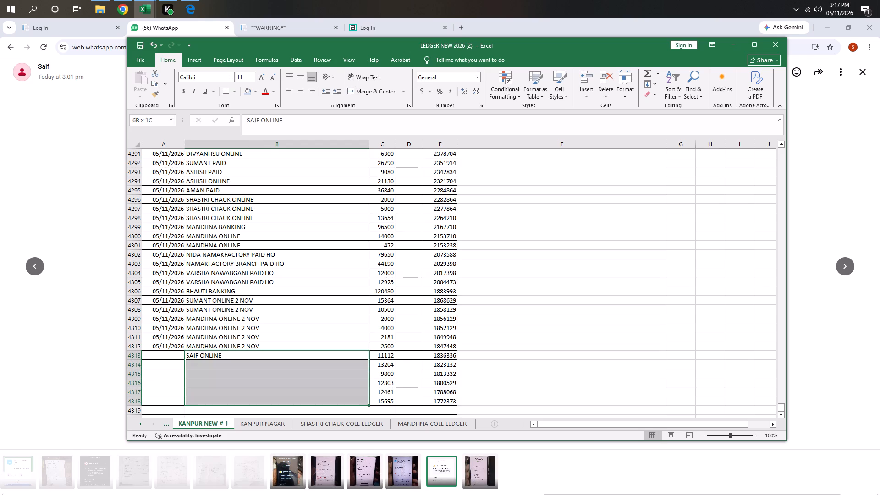
key("ctrl+d")
Fill the date 05/11/2026 down column A from row 4312 through row 4318.
key("Left")
key("Up")
key("shift+Down")
key("shift+Down")
key("shift+Down")
key("shift+Down")
key("shift+Down")
key("shift+Down")
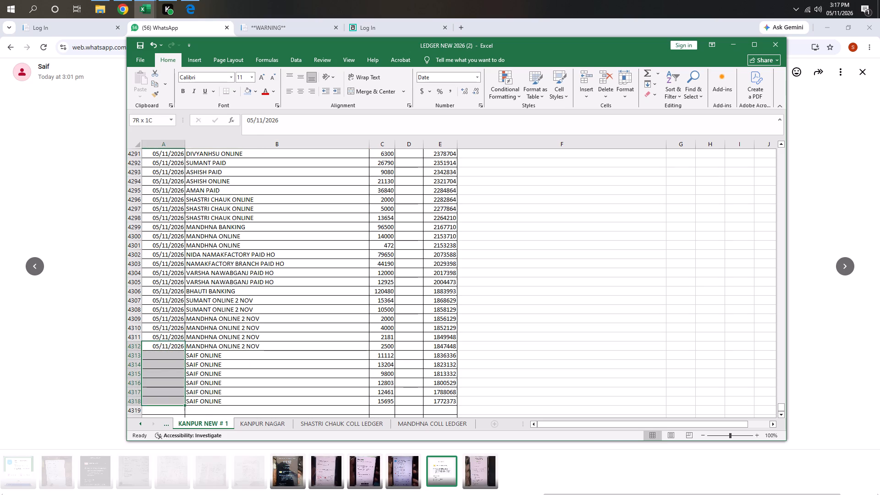
key("ctrl+d")
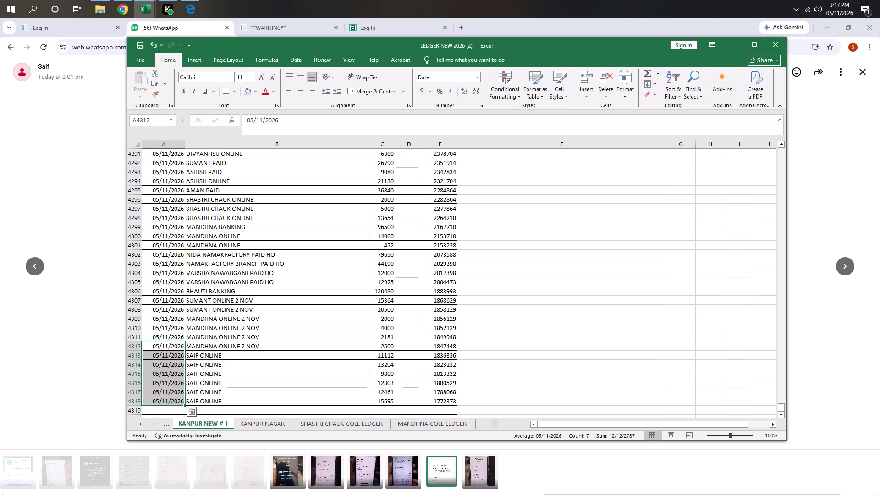